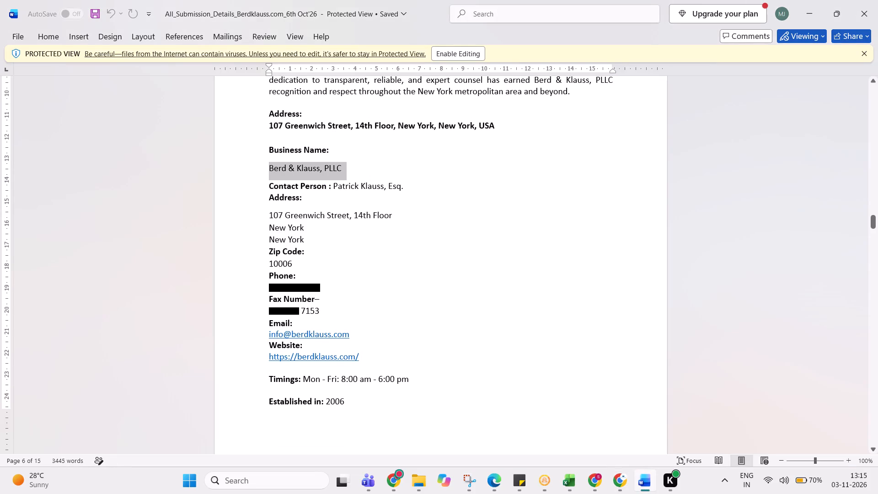
{"action": "key", "text": "alt+Tab"}
{"action": "key", "text": "ctrl+v"}
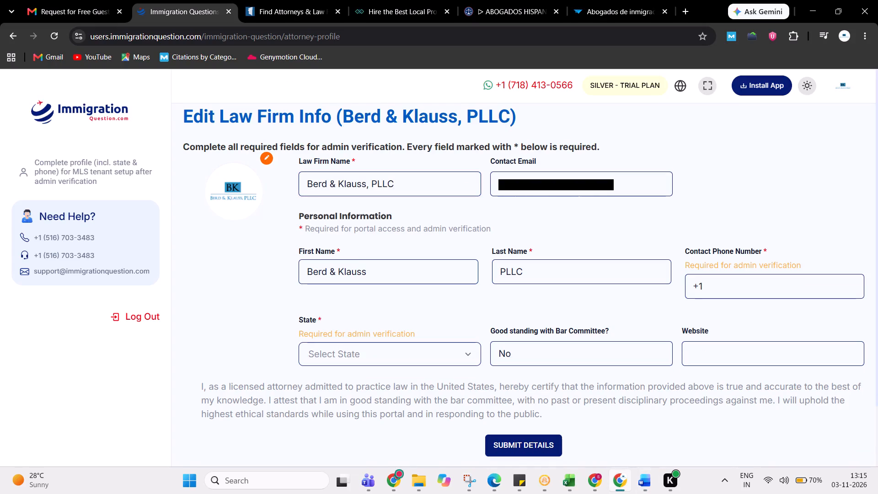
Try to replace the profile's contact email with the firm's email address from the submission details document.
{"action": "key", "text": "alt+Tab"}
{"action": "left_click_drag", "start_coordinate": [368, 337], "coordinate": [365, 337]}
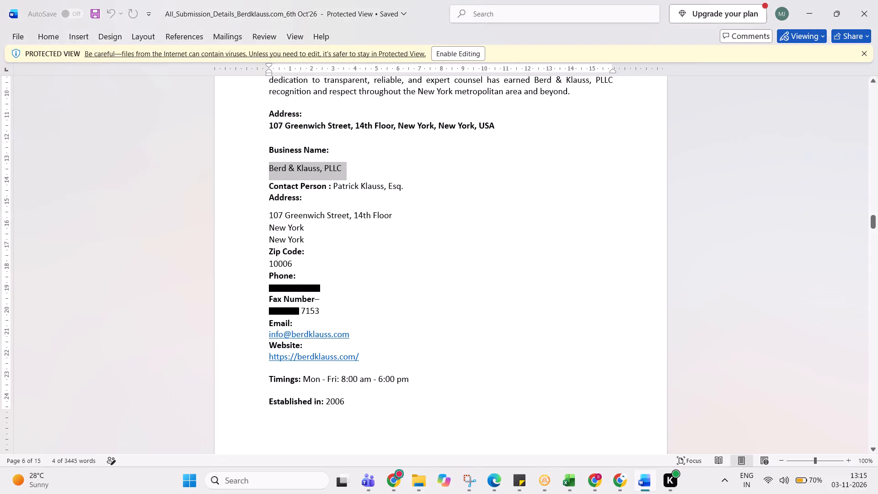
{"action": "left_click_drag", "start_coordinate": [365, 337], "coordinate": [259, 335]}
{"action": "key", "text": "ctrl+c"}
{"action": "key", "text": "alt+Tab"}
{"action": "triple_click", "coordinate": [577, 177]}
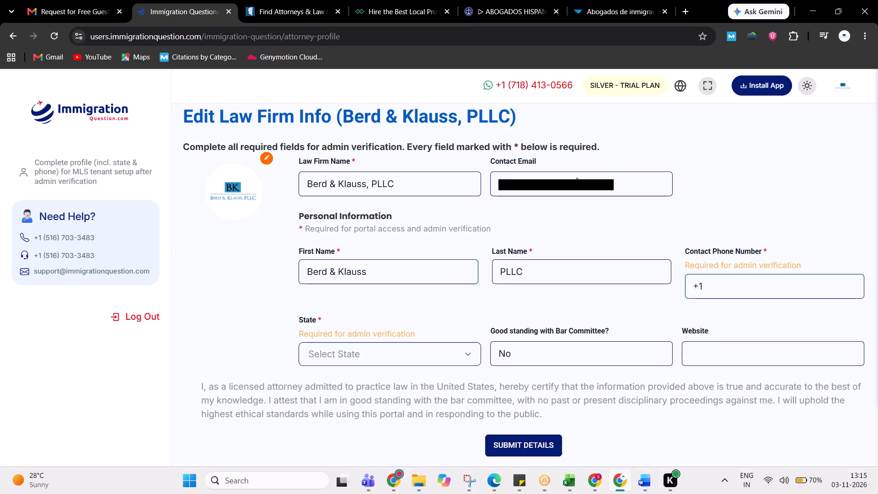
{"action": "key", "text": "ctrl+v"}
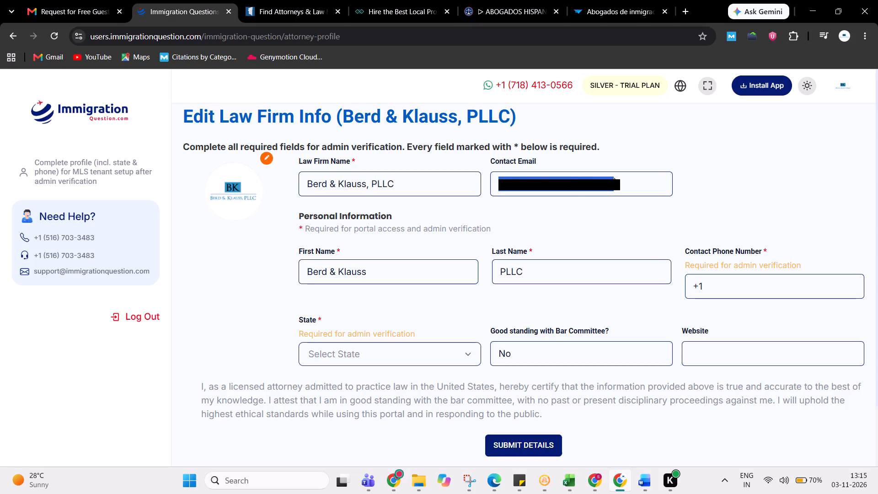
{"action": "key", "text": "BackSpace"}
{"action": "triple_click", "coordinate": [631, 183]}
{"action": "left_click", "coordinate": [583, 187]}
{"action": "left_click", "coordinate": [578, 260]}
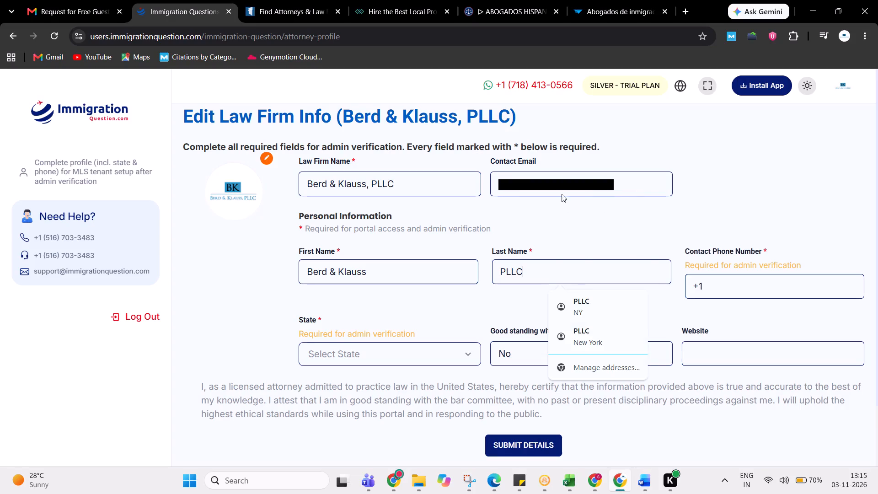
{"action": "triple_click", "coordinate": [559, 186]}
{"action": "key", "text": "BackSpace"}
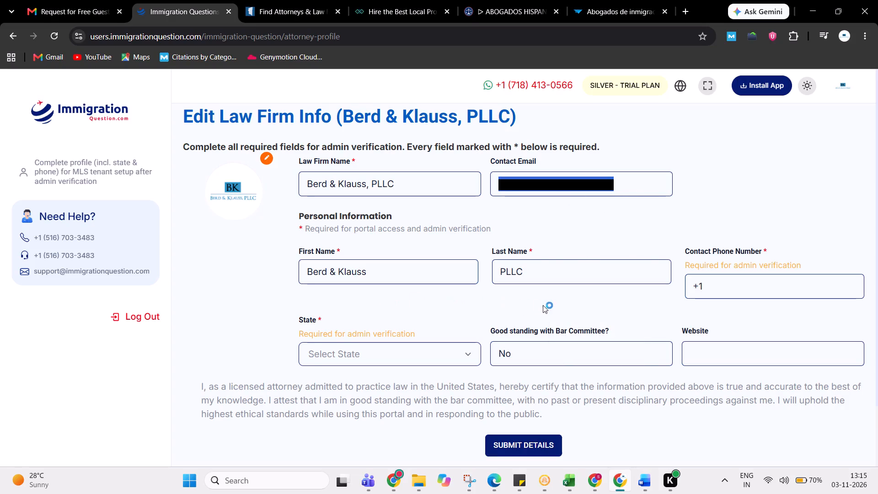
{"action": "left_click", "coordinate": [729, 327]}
Fill in the firm's contact phone number and set the state to New York, checking the number against the submission document.
{"action": "left_click", "coordinate": [640, 485]}
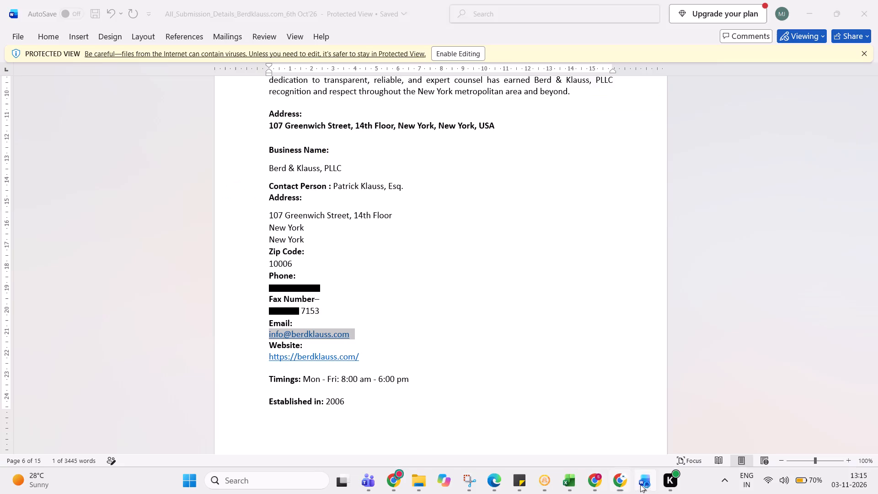
{"action": "left_click_drag", "start_coordinate": [330, 288], "coordinate": [270, 289]}
{"action": "key", "text": "ctrl+c"}
{"action": "key", "text": "alt+Tab"}
{"action": "left_click", "coordinate": [725, 282]}
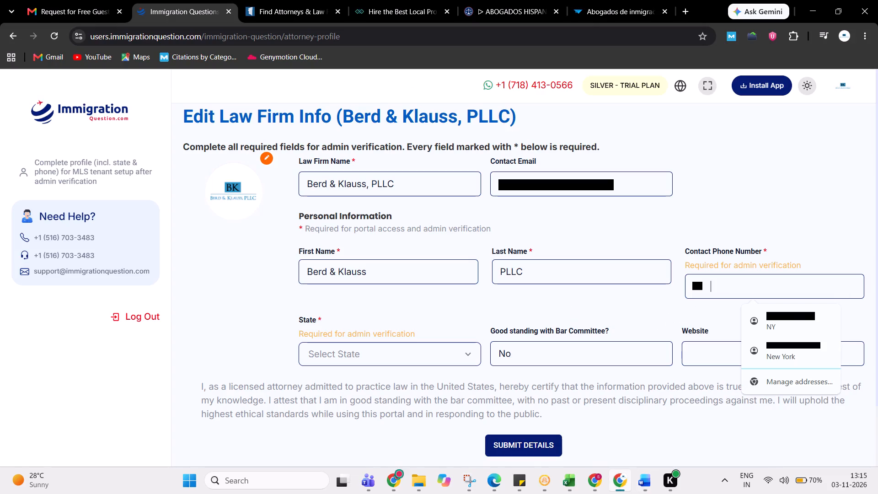
{"action": "key", "text": "ctrl+v"}
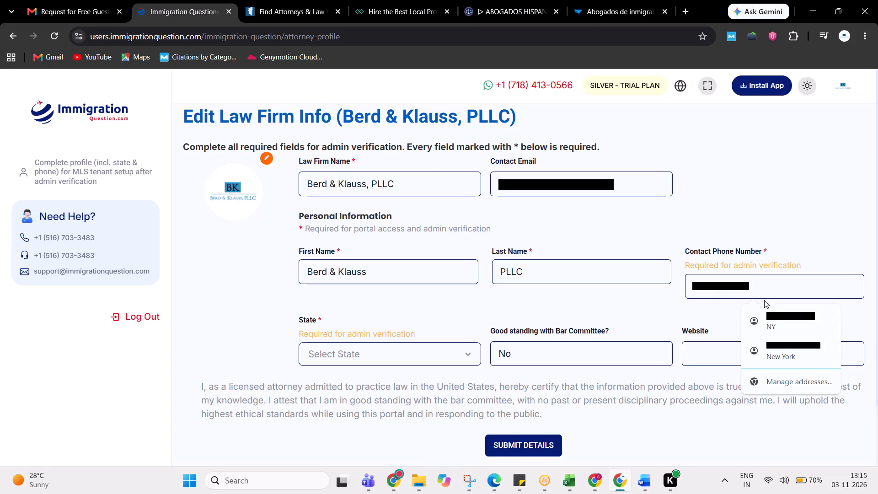
{"action": "left_click", "coordinate": [786, 318]}
{"action": "key", "text": "alt+Tab"}
{"action": "key", "text": "alt+Tab"}
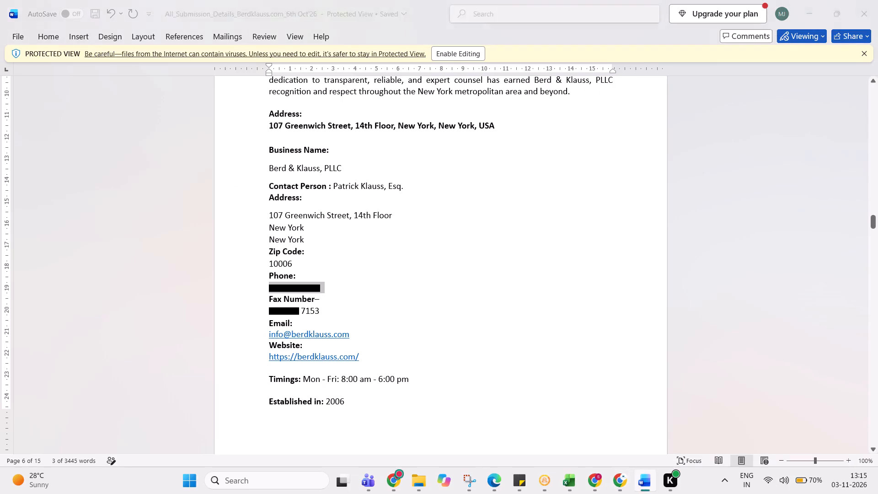
{"action": "key", "text": "alt+Tab"}
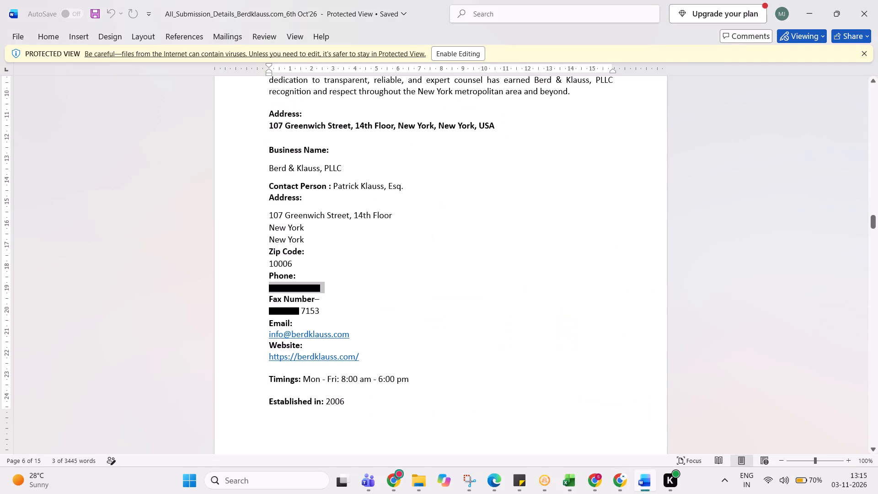
{"action": "key", "text": "alt+Tab"}
{"action": "key", "text": "alt+Tab"}
{"action": "key", "text": "alt+Tab"}
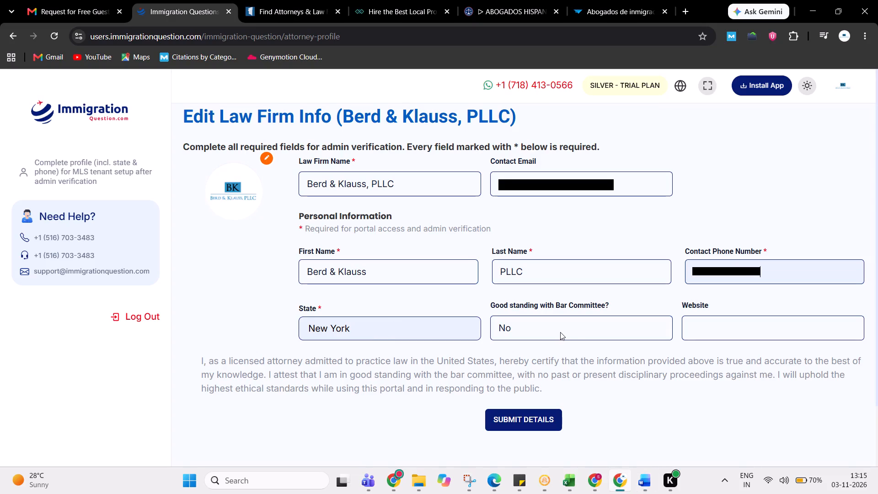
{"action": "left_click", "coordinate": [391, 489]}
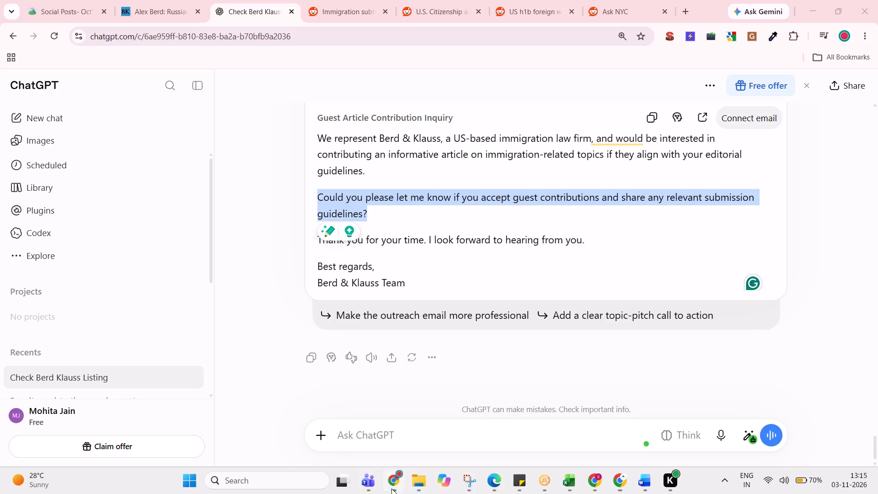
{"action": "left_click", "coordinate": [163, 0]}
{"action": "left_click", "coordinate": [80, 90]}
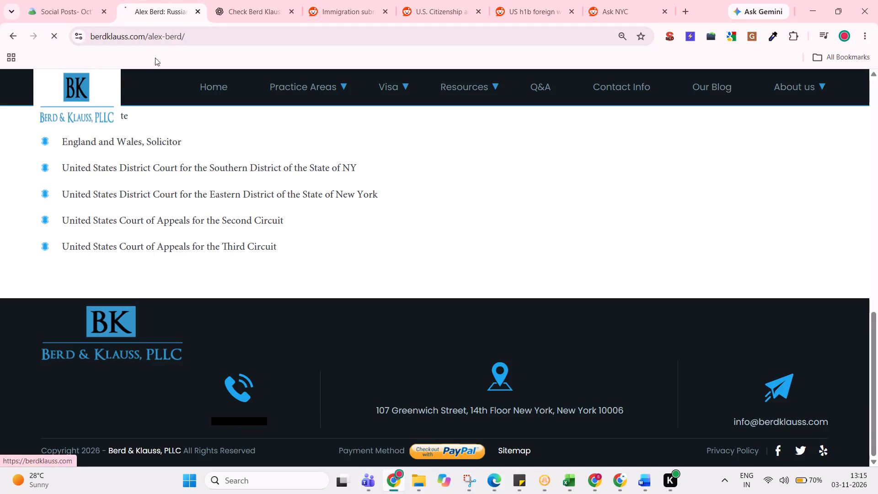
{"action": "left_click", "coordinate": [172, 37]}
{"action": "key", "text": "ctrl+c"}
{"action": "key", "text": "alt+Tab"}
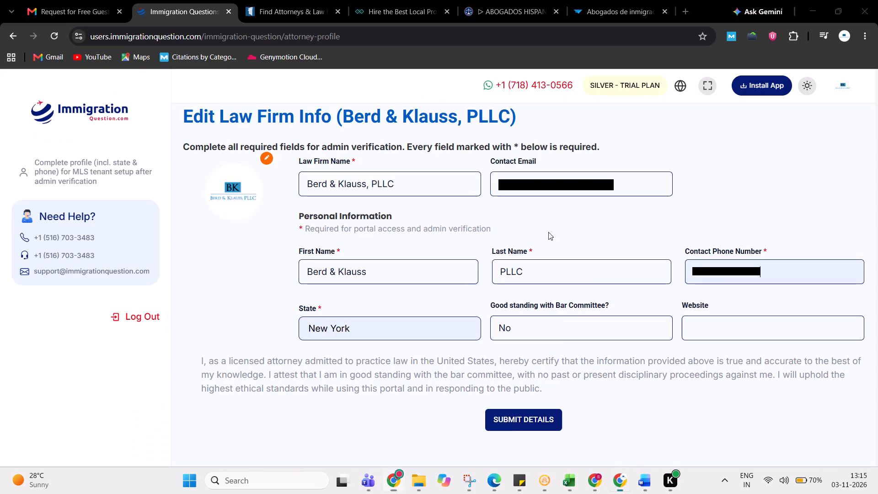
{"action": "left_click", "coordinate": [790, 327]}
{"action": "key", "text": "ctrl+v"}
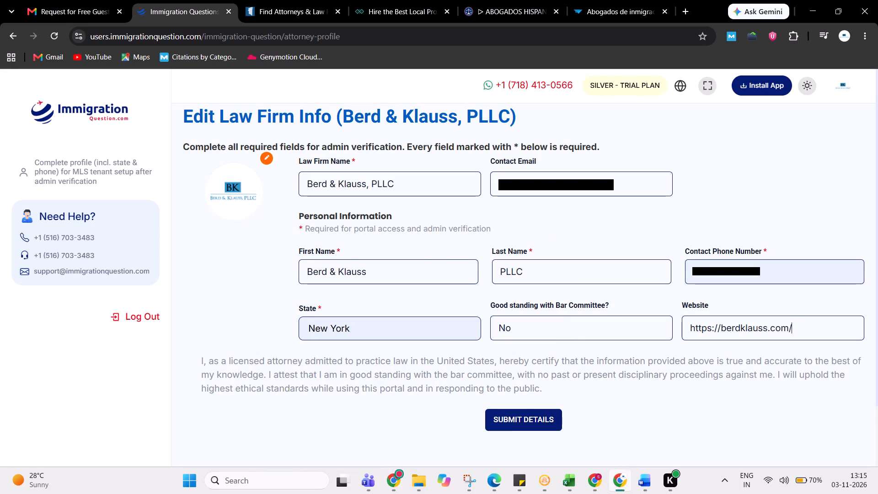
{"action": "left_click", "coordinate": [524, 419]}
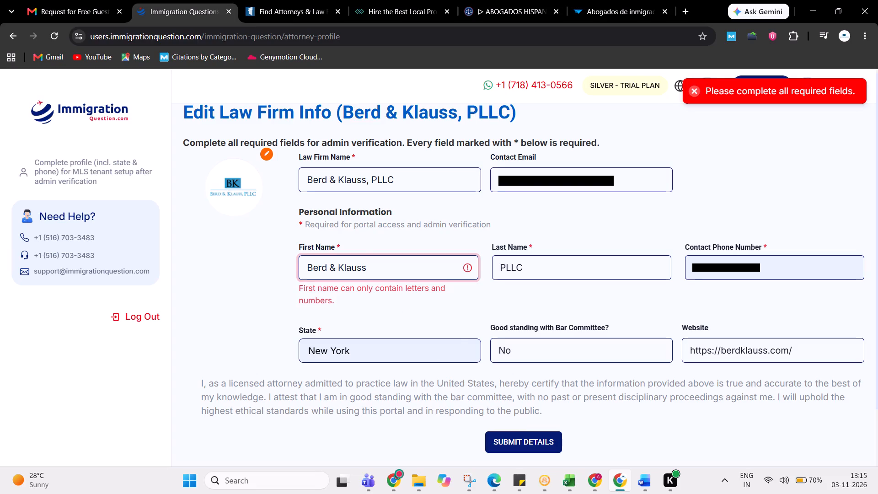
Change the First Name entry to "Berd and Klauss", checking the firm's homepage for its wording.
{"action": "left_click", "coordinate": [391, 273]}
{"action": "left_click", "coordinate": [268, 300]}
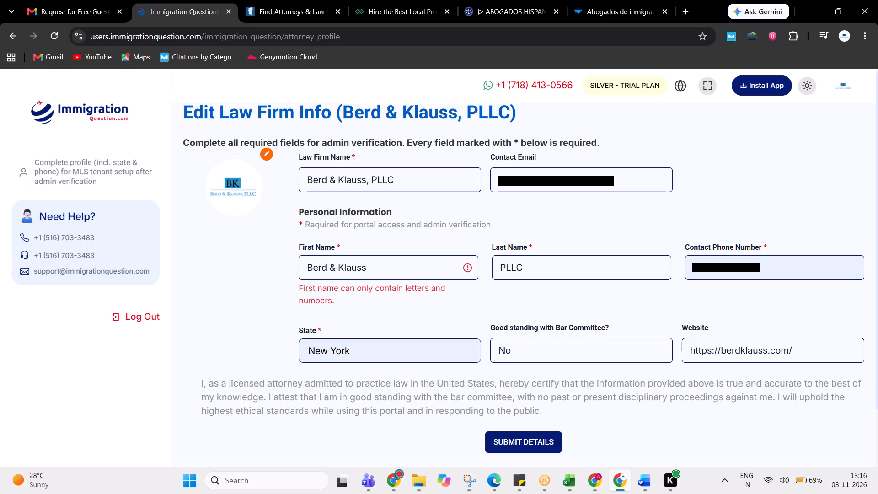
{"action": "left_click", "coordinate": [397, 471]}
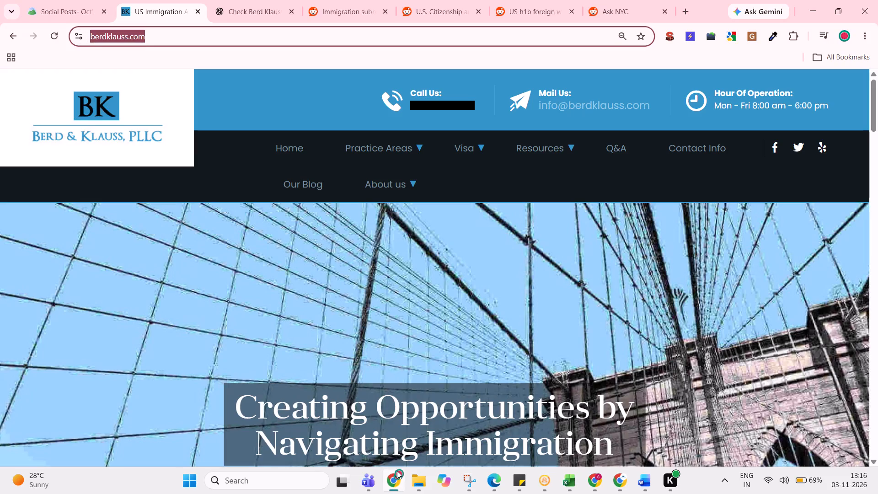
{"action": "scroll", "coordinate": [298, 317], "scroll_direction": "down", "scroll_amount": 6}
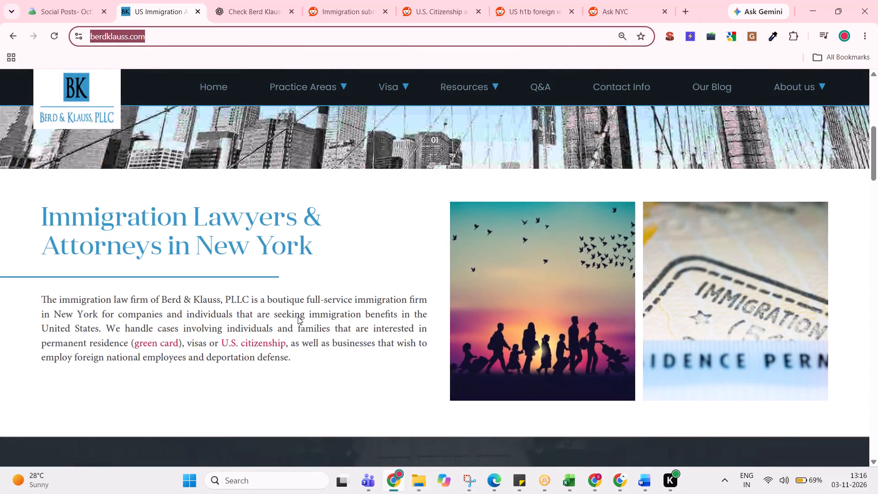
{"action": "key", "text": "alt+Tab"}
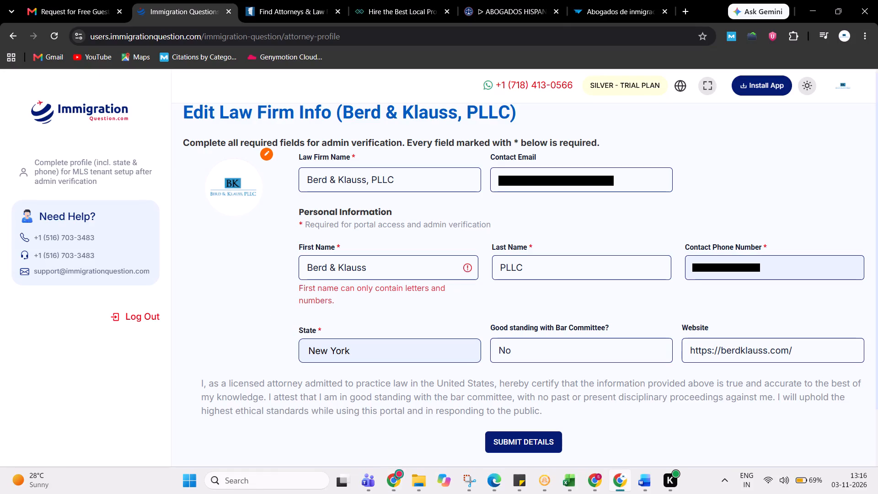
{"action": "left_click", "coordinate": [331, 272]}
{"action": "type", "text": "abd"}
{"action": "left_click", "coordinate": [339, 269]}
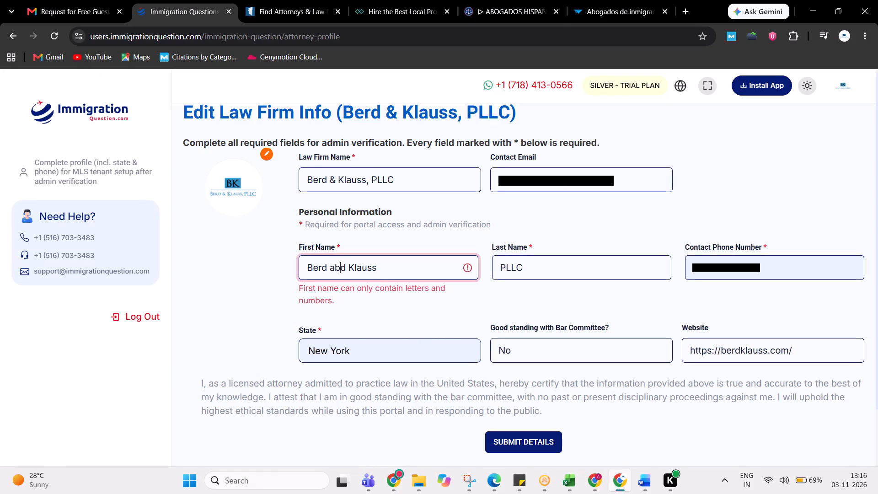
{"action": "key", "text": "BackSpace"}
{"action": "key", "text": "n"}
Look over the FindAttorneys.org homepage and its posts.
{"action": "left_click", "coordinate": [191, 4]}
{"action": "left_click", "coordinate": [309, 0]}
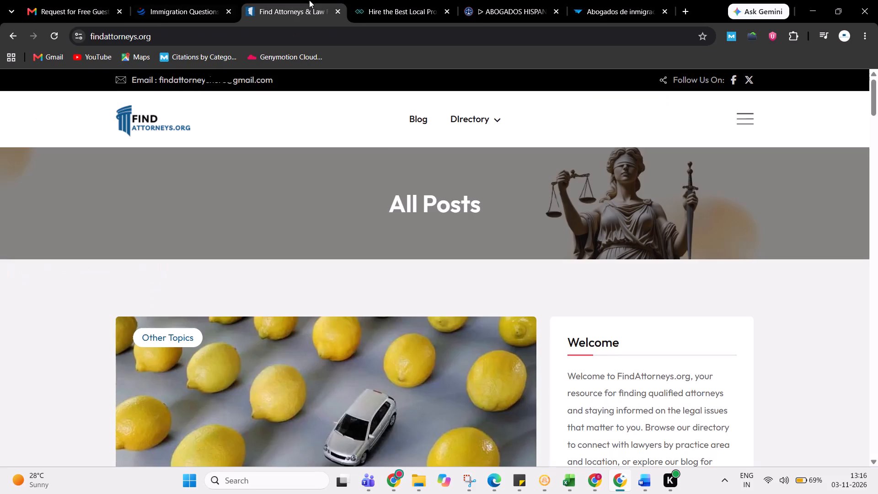
{"action": "scroll", "coordinate": [408, 248], "scroll_direction": "down", "scroll_amount": 6}
{"action": "scroll", "coordinate": [408, 249], "scroll_direction": "up", "scroll_amount": 10}
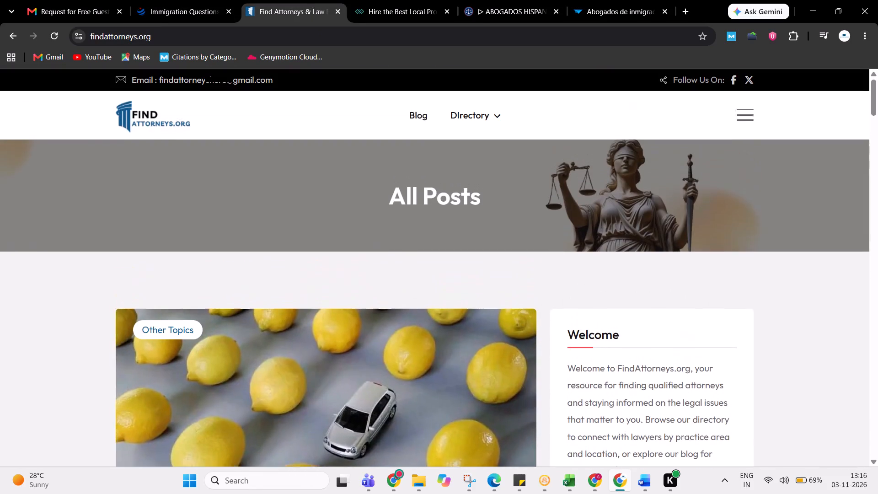
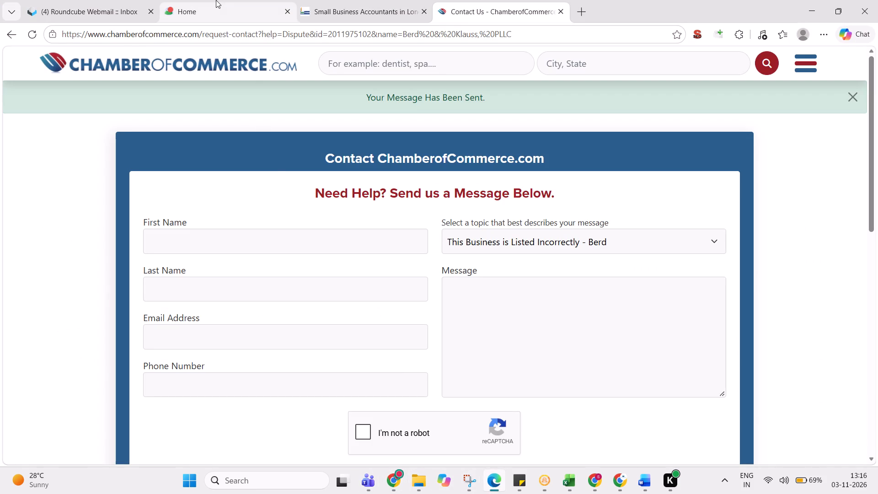
Close the ChamberofCommerce.com contact page and the Small Business Accountants page, leaving the webmail and Basecamp pages open.
{"action": "left_click", "coordinate": [378, 0]}
{"action": "left_click", "coordinate": [514, 0]}
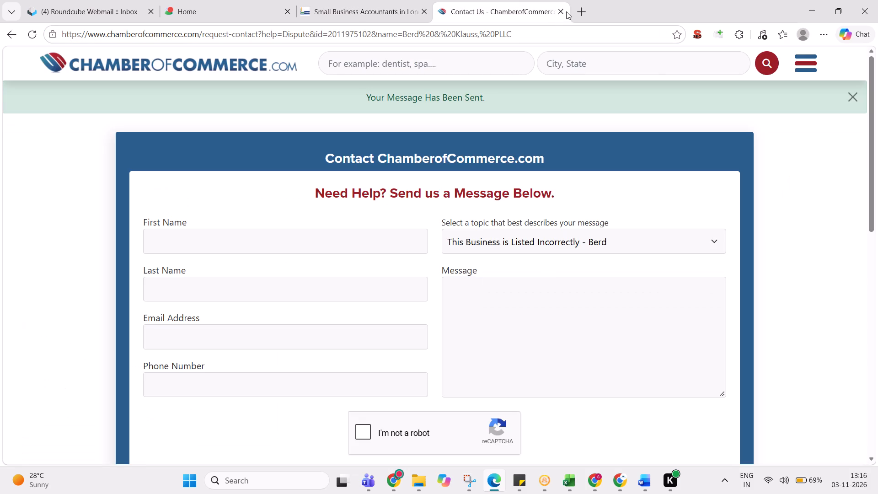
{"action": "left_click", "coordinate": [560, 12]}
{"action": "left_click", "coordinate": [424, 8]}
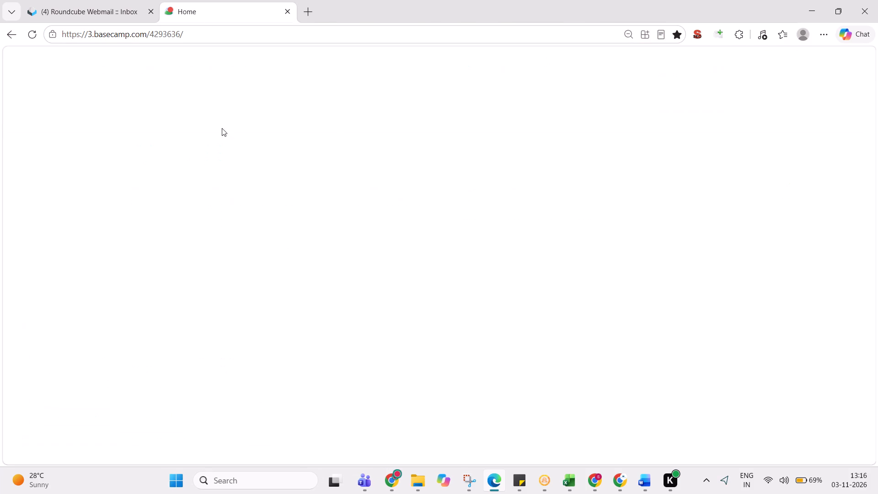
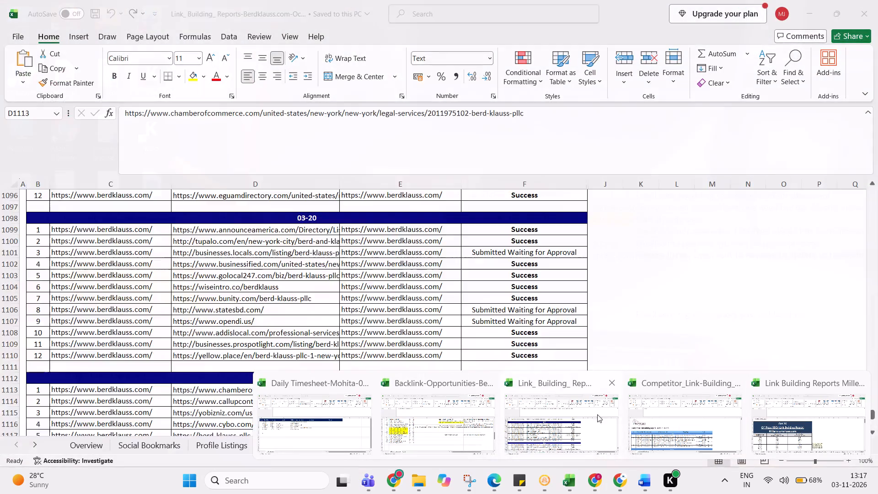
Close the Link Building Reports workbook for Millenniumshoes.com.
{"action": "left_click", "coordinate": [785, 408]}
{"action": "left_click", "coordinate": [872, 0]}
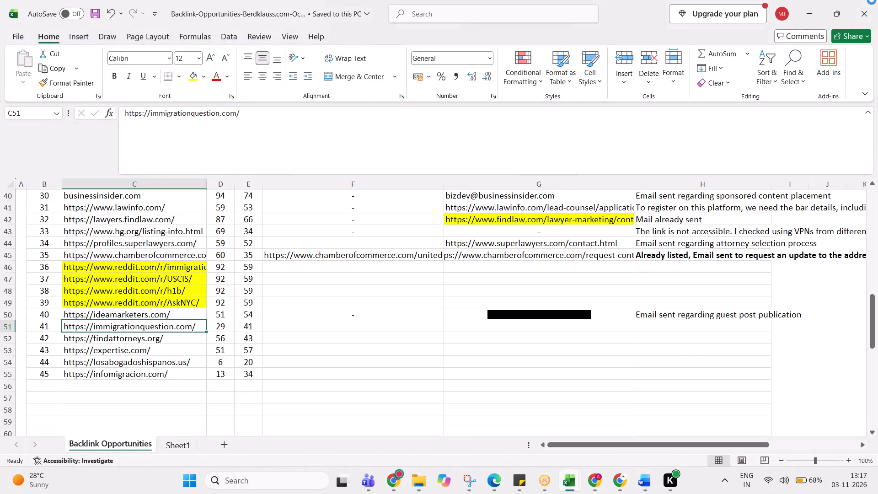
{"action": "left_click", "coordinate": [637, 487]}
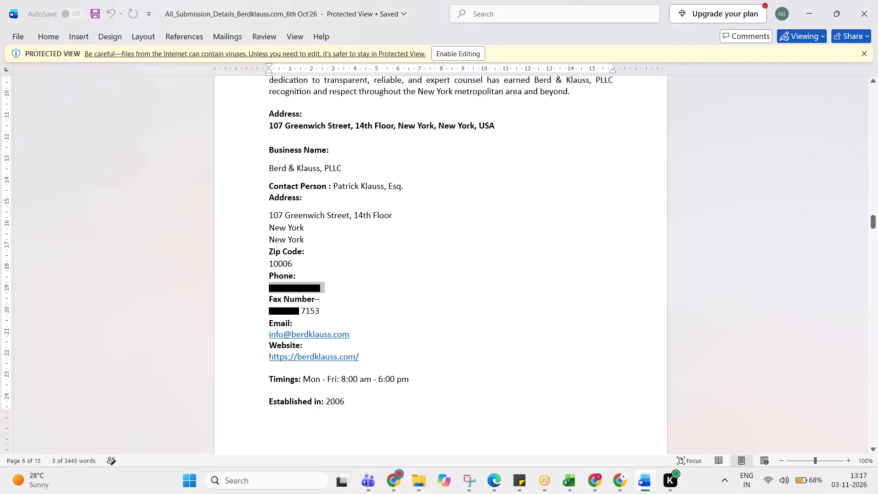
{"action": "left_click", "coordinate": [571, 480]}
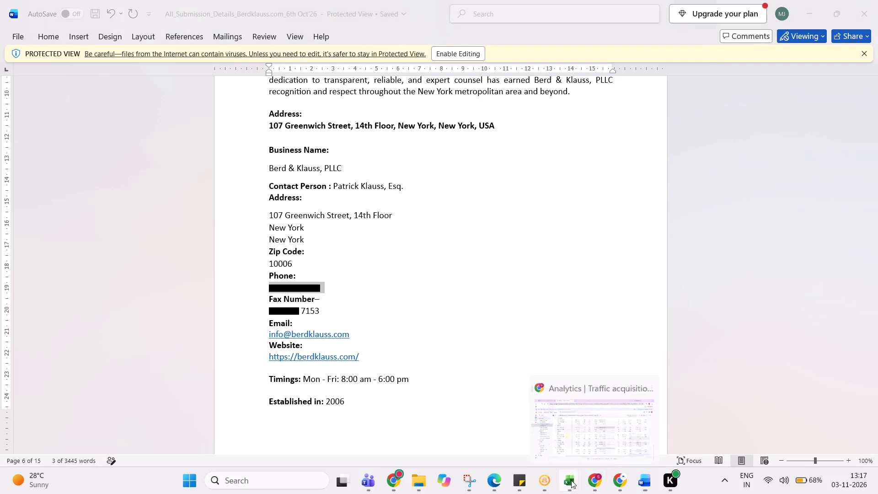
{"action": "left_click", "coordinate": [642, 414]}
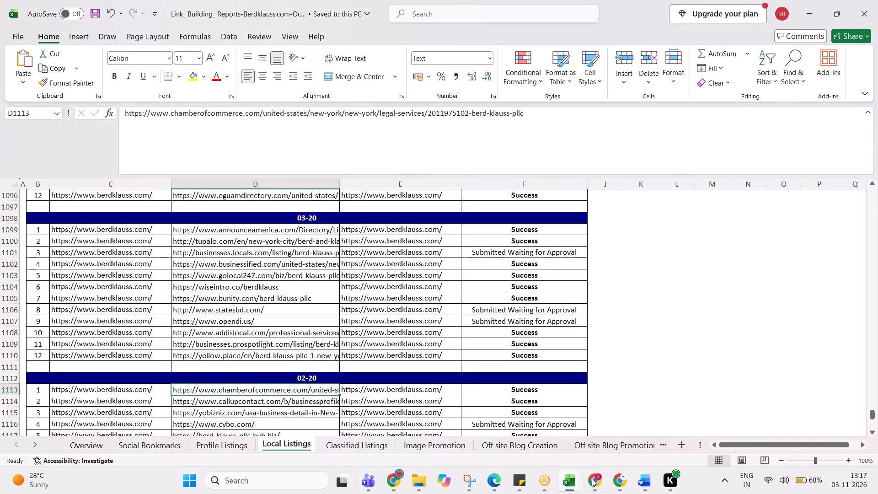
{"action": "left_click", "coordinate": [576, 488]}
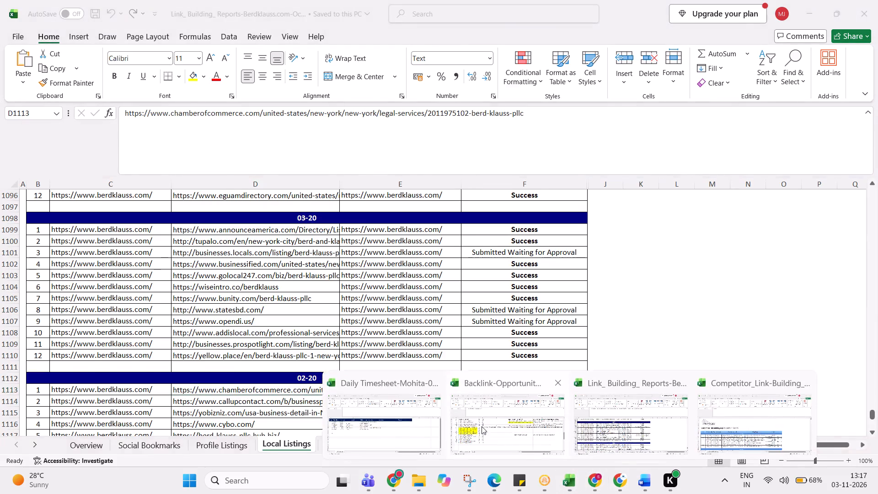
{"action": "left_click", "coordinate": [485, 416]}
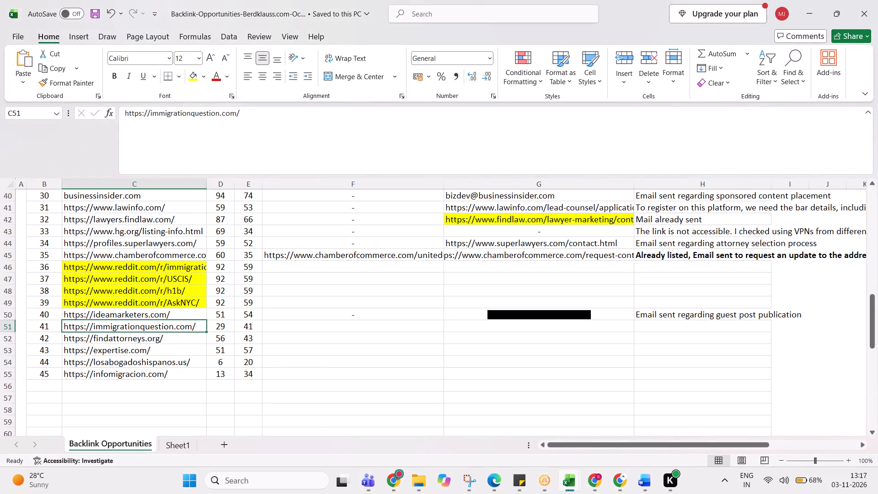
{"action": "key", "text": "ctrl+c"}
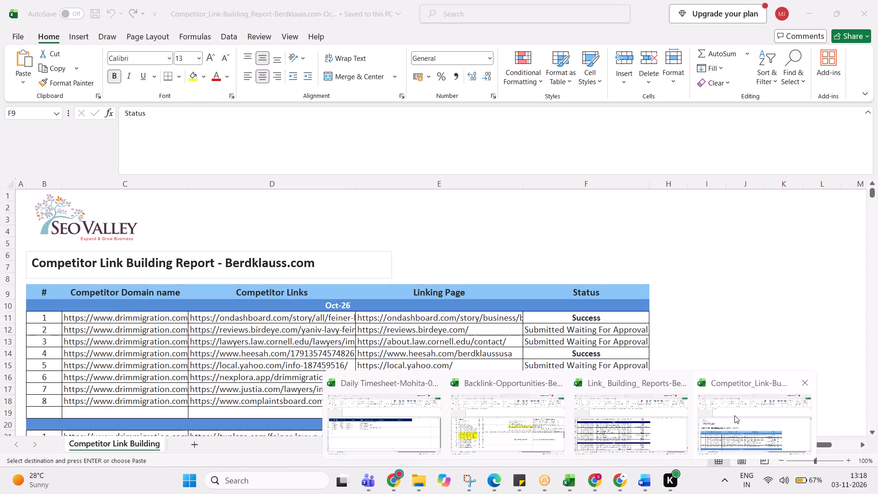
{"action": "left_click", "coordinate": [734, 415]}
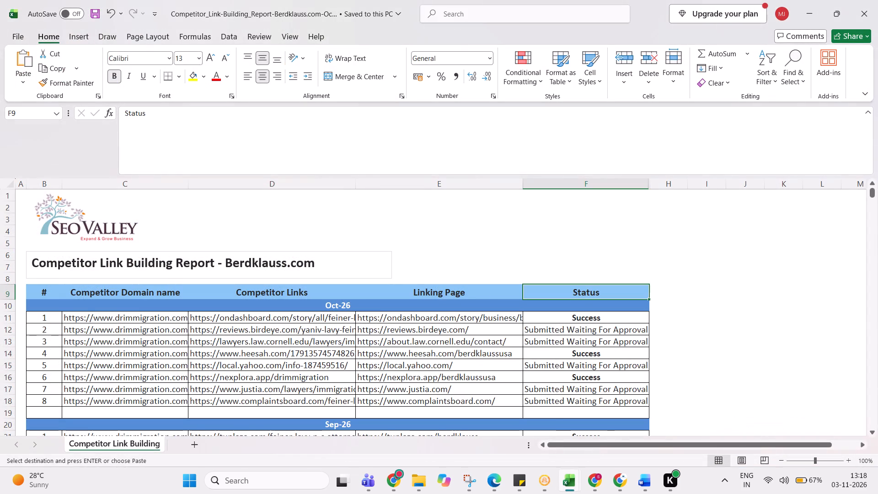
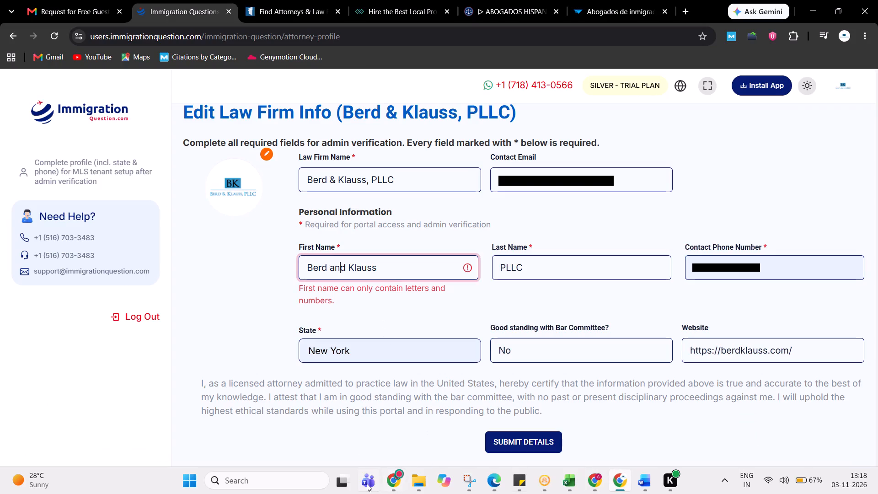
Copy the web address of the ImmigrationQuestion.com attorney profile page.
{"action": "left_click", "coordinate": [181, 35]}
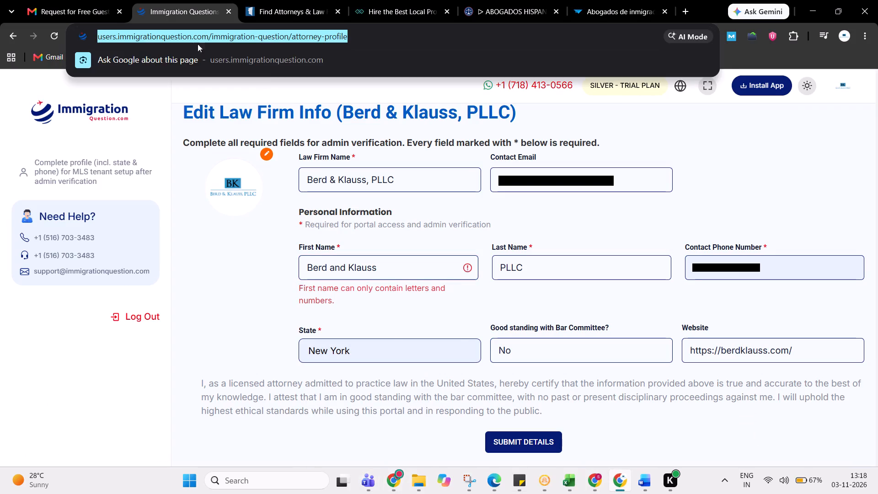
{"action": "key", "text": "ctrl+c"}
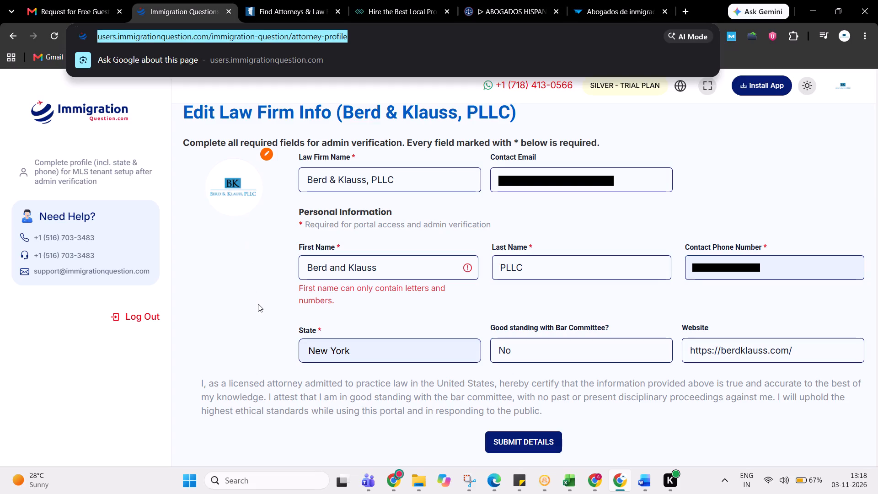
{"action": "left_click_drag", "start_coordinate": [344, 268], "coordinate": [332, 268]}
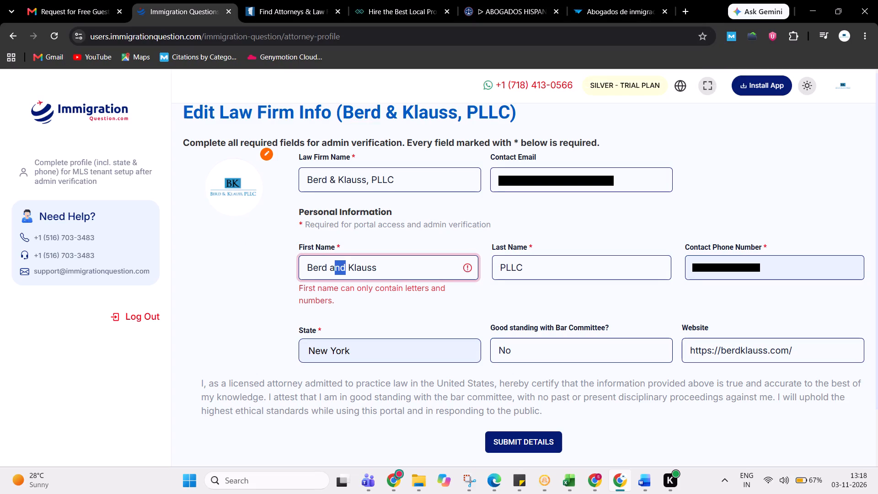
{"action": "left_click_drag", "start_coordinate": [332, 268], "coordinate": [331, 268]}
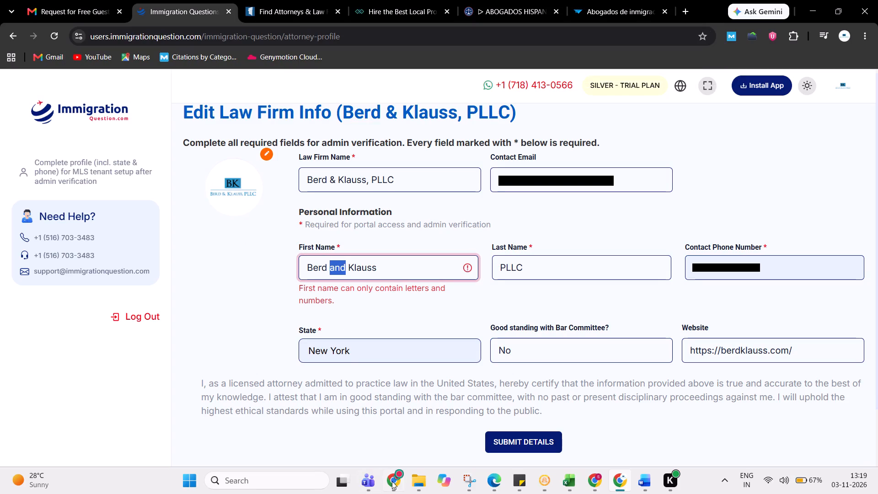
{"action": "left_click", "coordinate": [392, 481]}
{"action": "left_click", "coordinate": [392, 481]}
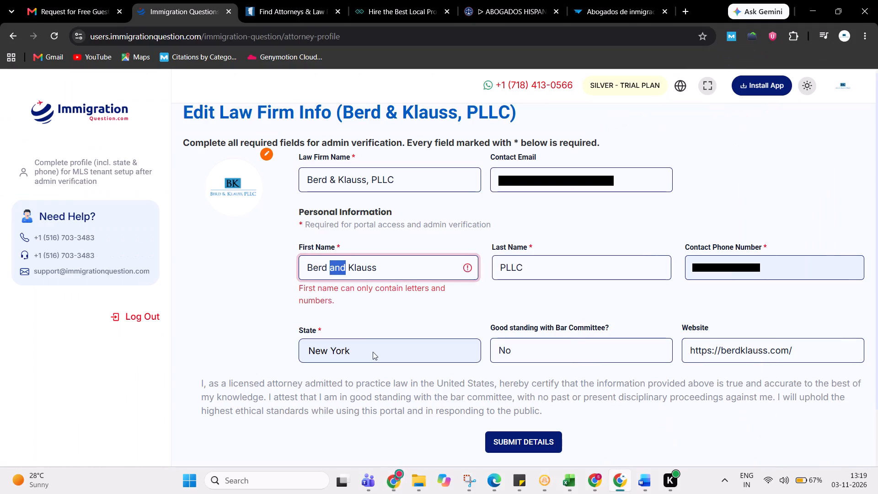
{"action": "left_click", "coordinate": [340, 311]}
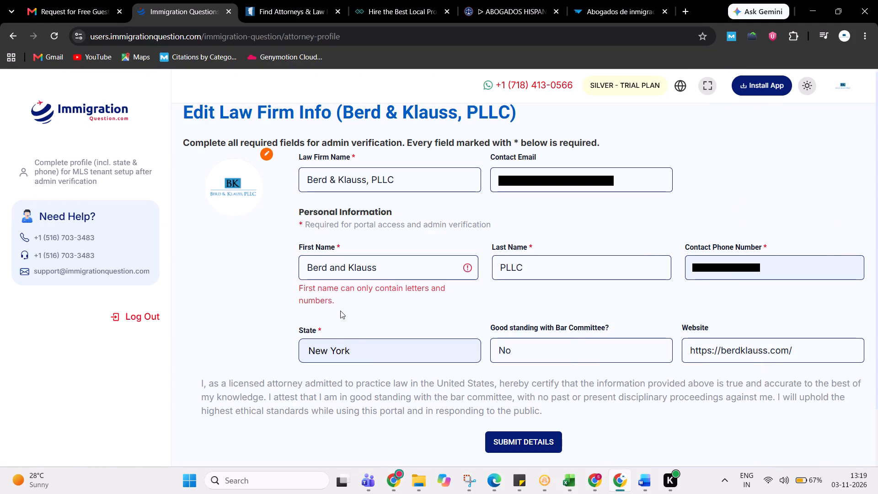
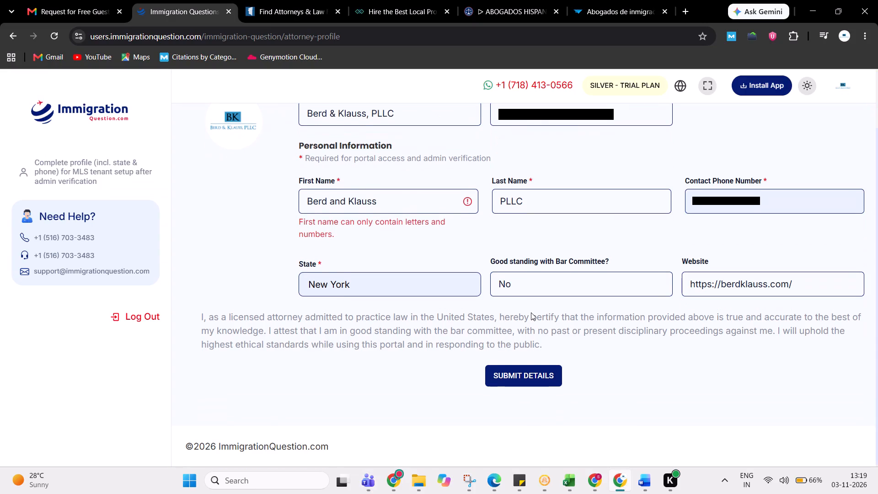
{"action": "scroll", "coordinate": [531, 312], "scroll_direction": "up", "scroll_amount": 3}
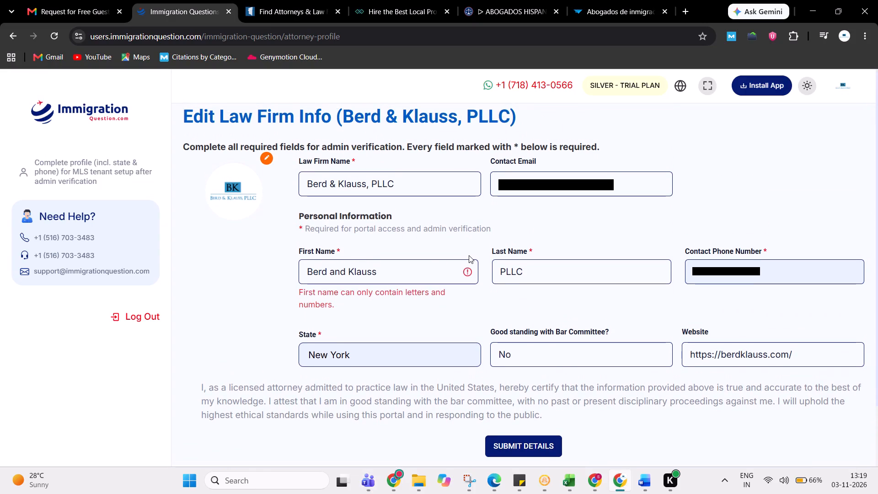
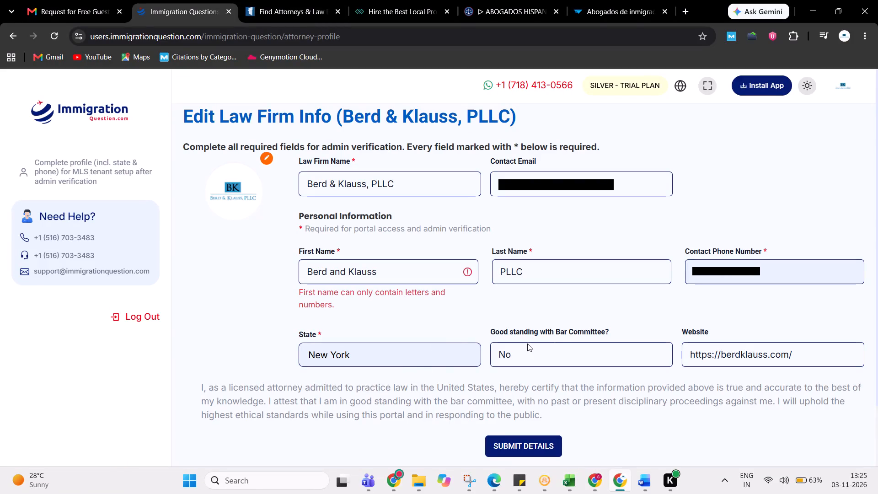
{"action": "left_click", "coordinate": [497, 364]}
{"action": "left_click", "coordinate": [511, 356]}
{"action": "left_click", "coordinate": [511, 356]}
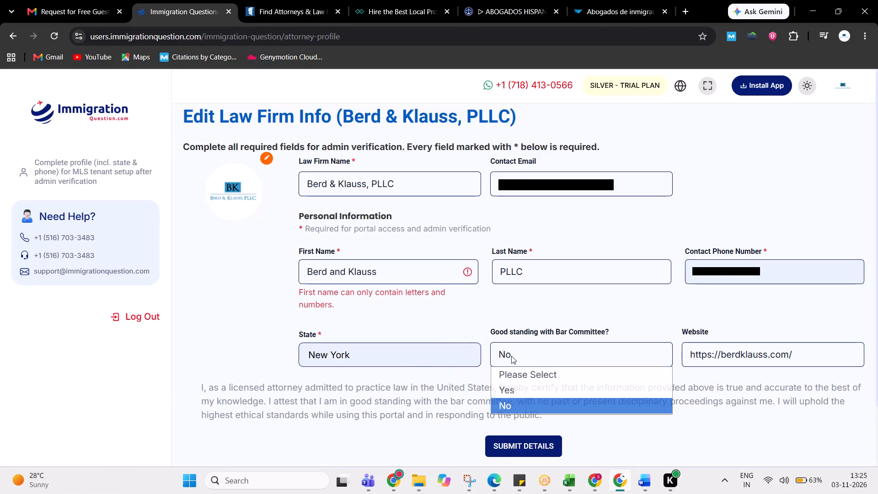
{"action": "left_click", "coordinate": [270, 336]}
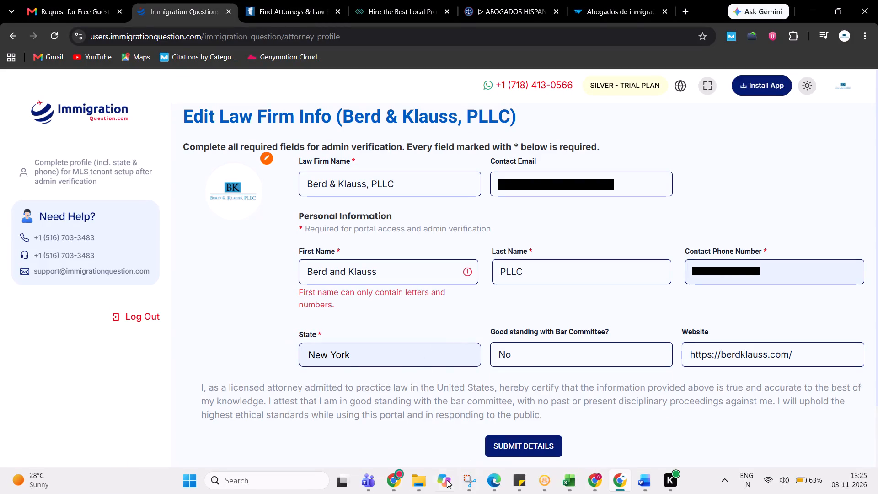
{"action": "left_click", "coordinate": [470, 484]}
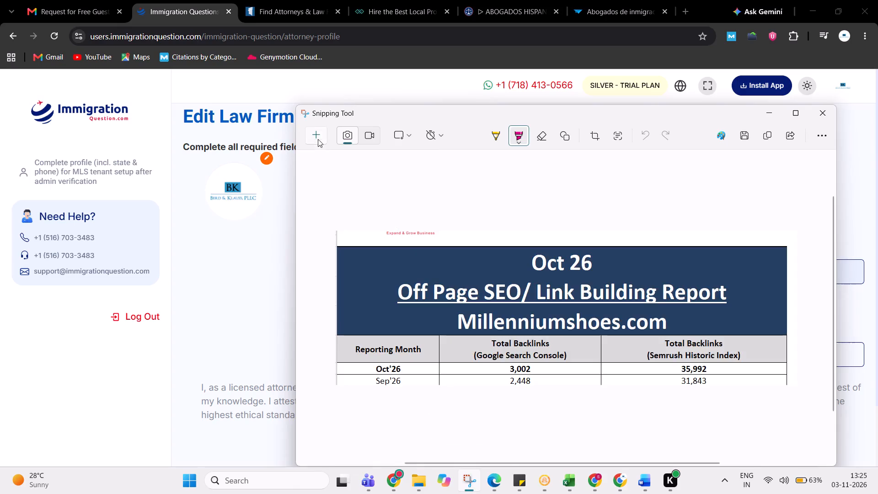
{"action": "left_click", "coordinate": [315, 136]}
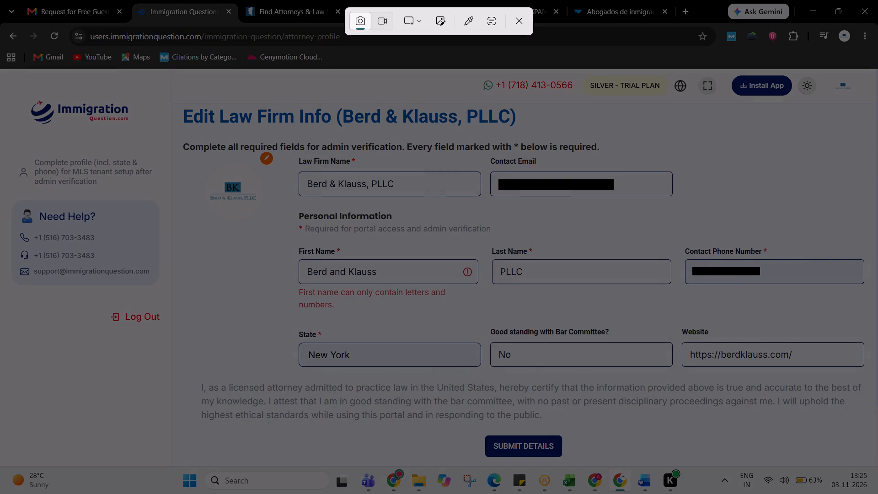
{"action": "left_click_drag", "start_coordinate": [231, 304], "coordinate": [675, 375]}
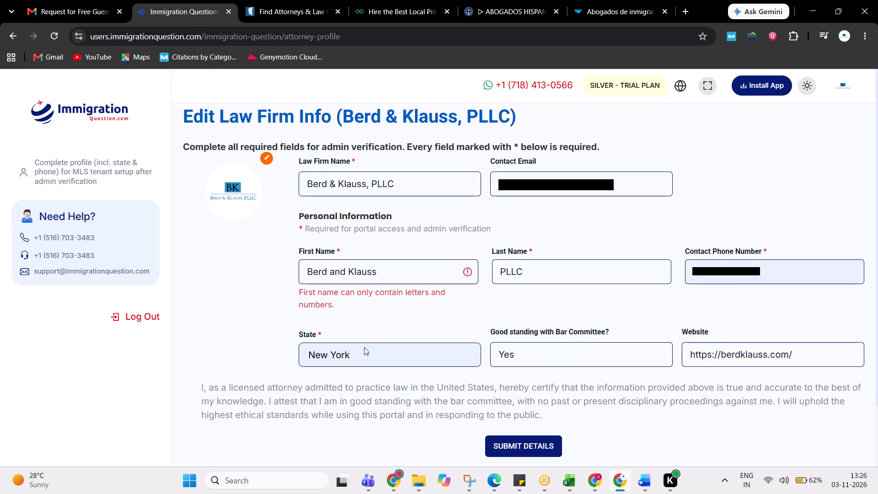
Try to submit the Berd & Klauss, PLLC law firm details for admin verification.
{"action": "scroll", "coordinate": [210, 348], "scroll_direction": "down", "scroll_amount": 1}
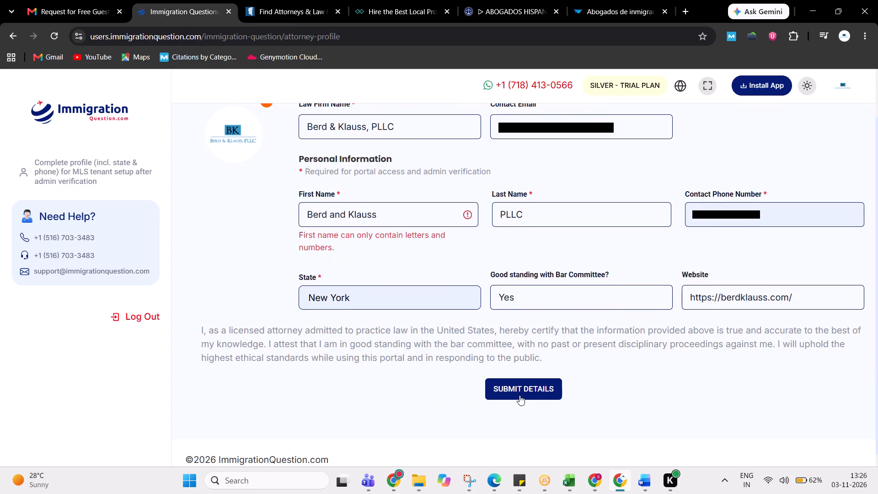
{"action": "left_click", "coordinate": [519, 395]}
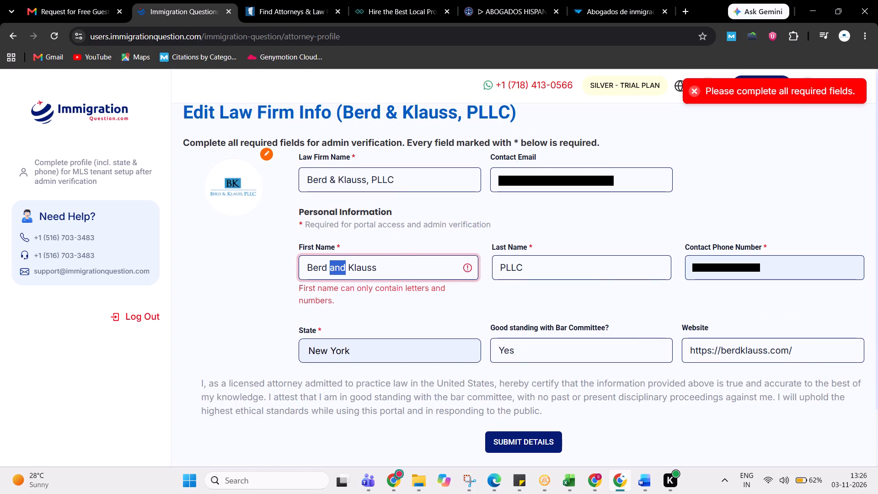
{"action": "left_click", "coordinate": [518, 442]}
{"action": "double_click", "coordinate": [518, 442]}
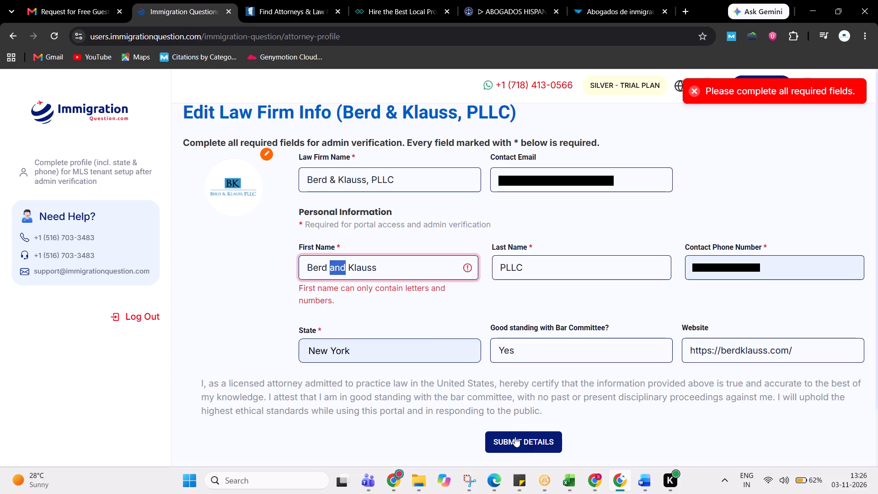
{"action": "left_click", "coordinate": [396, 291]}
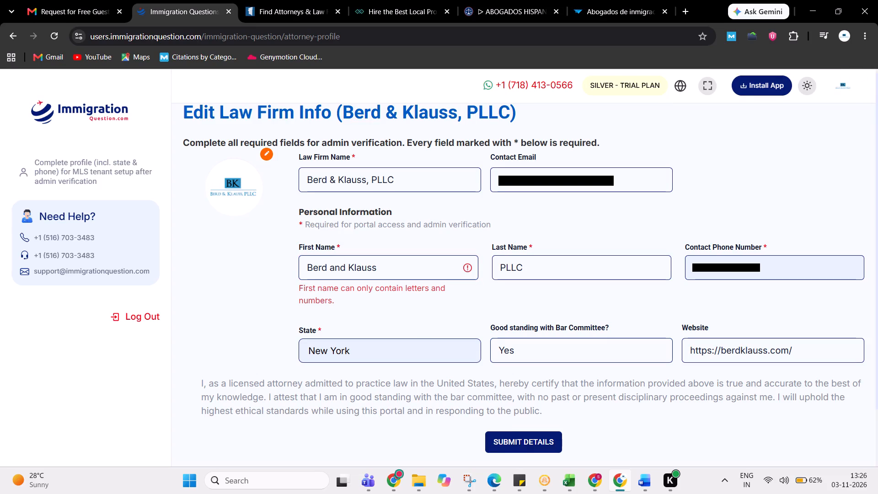
Move "and Klauss" from the First Name to the start of the Last Name, followed by a comma, leaving Berd as First Name.
{"action": "left_click_drag", "start_coordinate": [388, 264], "coordinate": [332, 267]}
{"action": "key", "text": "ctrl+x"}
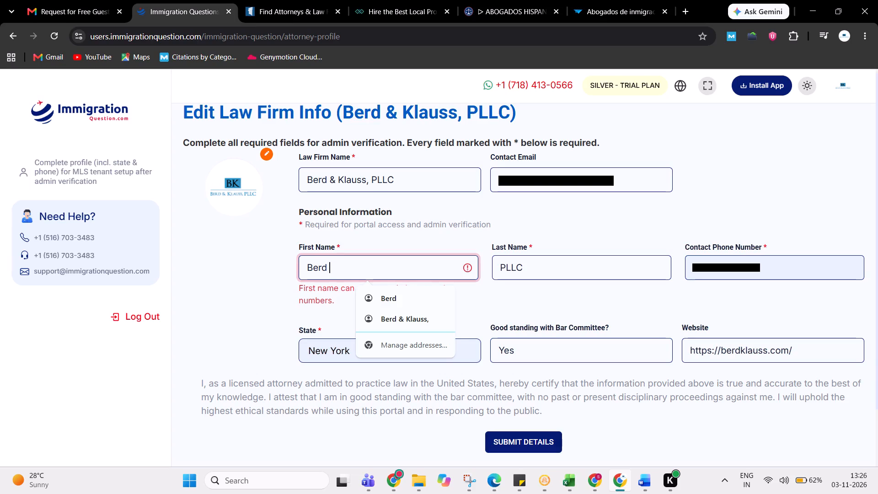
{"action": "left_click", "coordinate": [501, 269]}
{"action": "key", "text": "ctrl+v"}
{"action": "type", "text": ","}
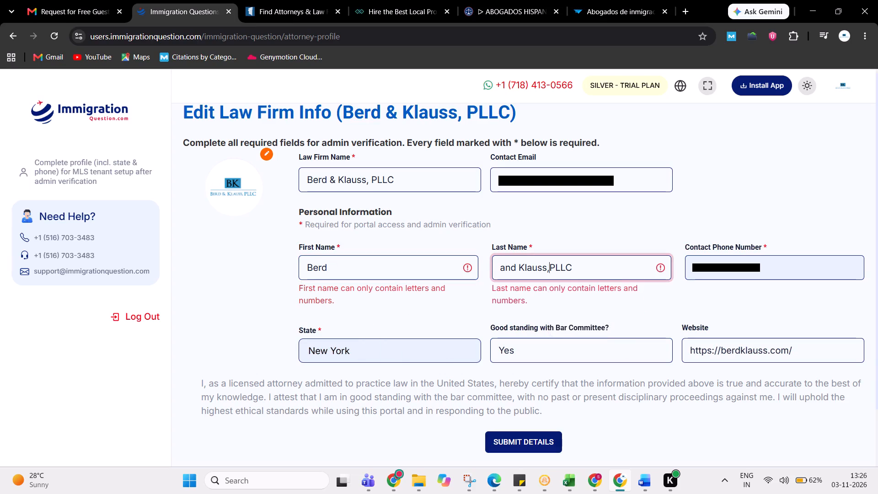
{"action": "key", "text": "space"}
{"action": "key", "text": "space"}
{"action": "key", "text": "space"}
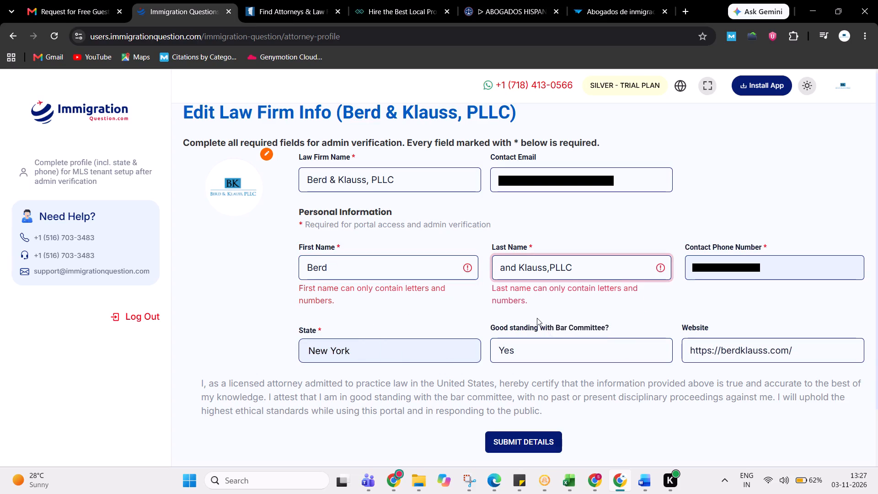
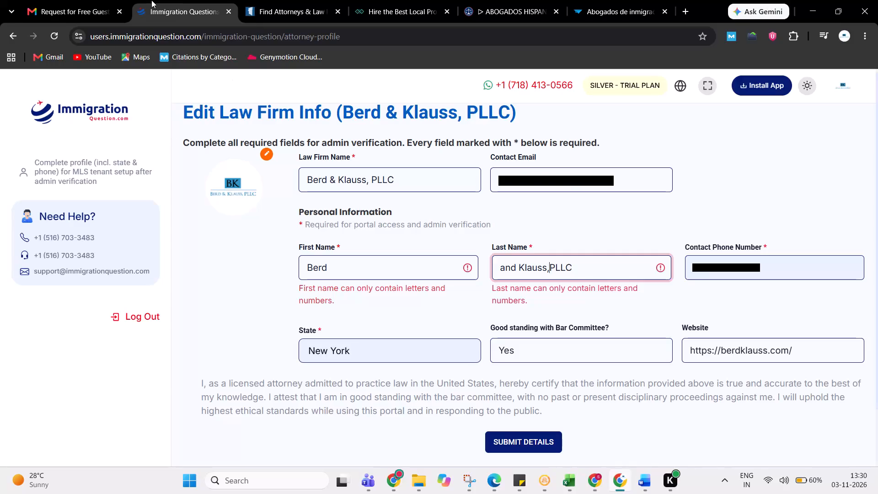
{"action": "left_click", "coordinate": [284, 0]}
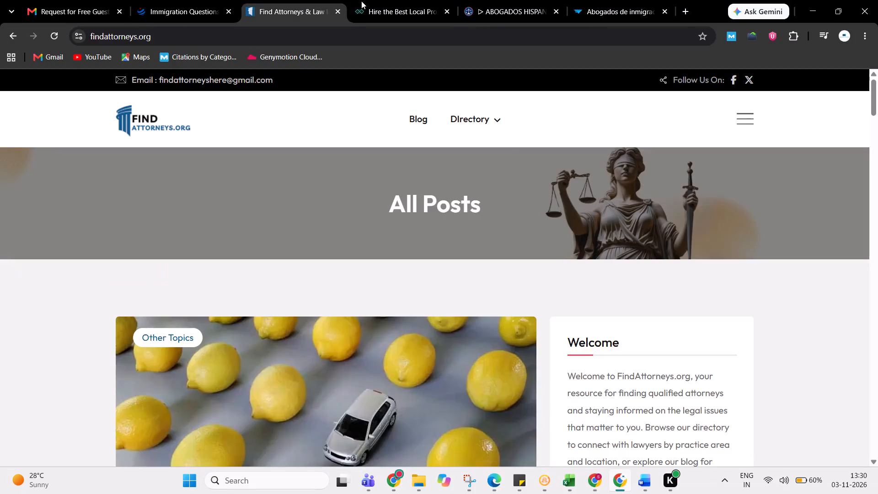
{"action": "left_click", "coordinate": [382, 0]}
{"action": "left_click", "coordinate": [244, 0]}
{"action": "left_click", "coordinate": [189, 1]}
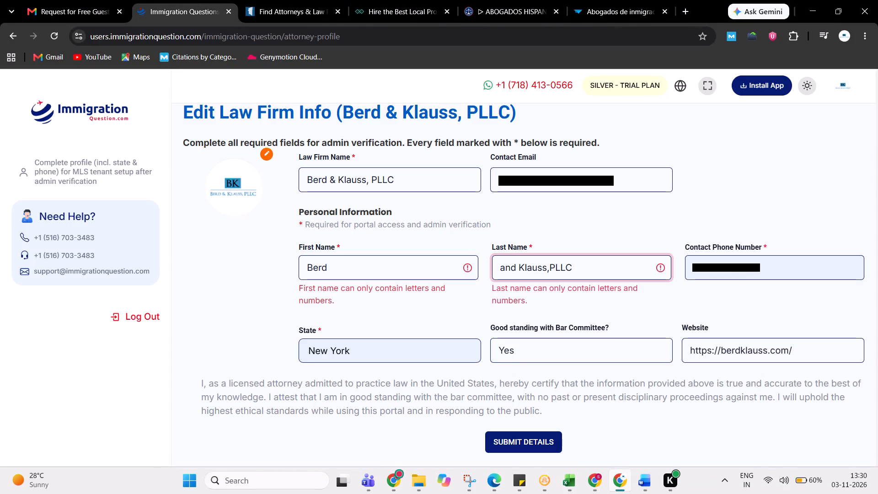
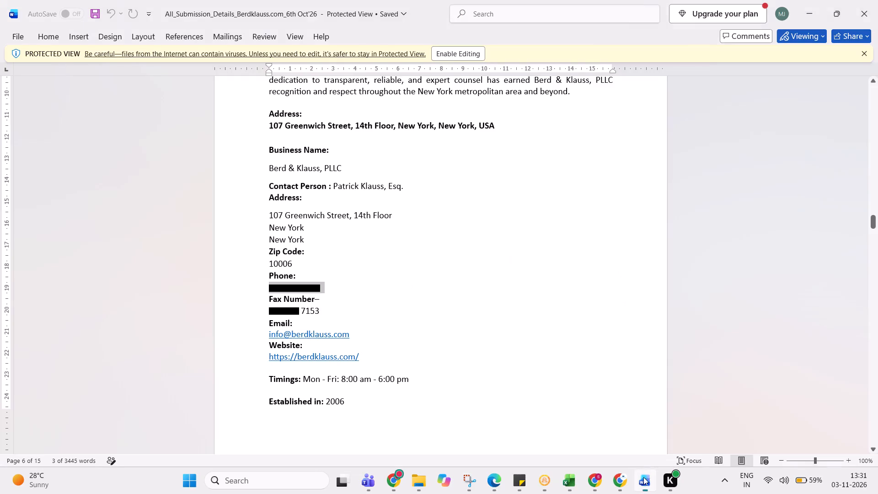
Switch to the browser window with the directory sites and look over the FindAttorneys.org posts page.
{"action": "left_click", "coordinate": [599, 481]}
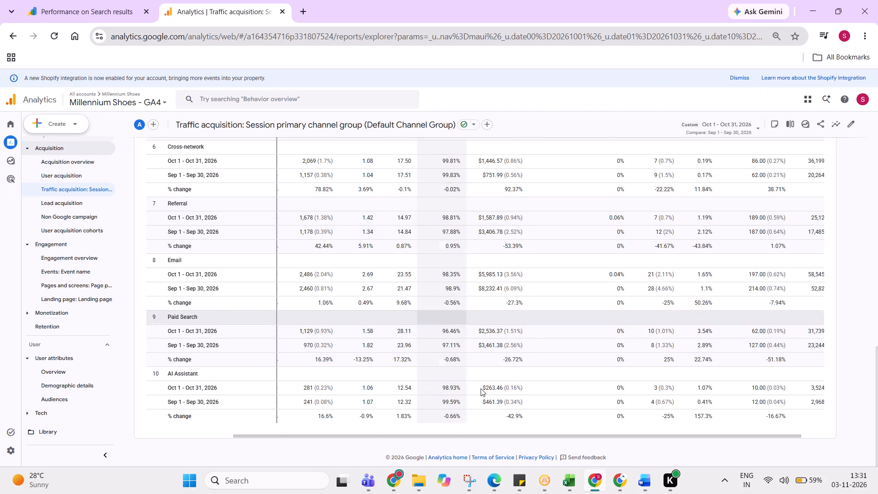
{"action": "left_click", "coordinate": [403, 480]}
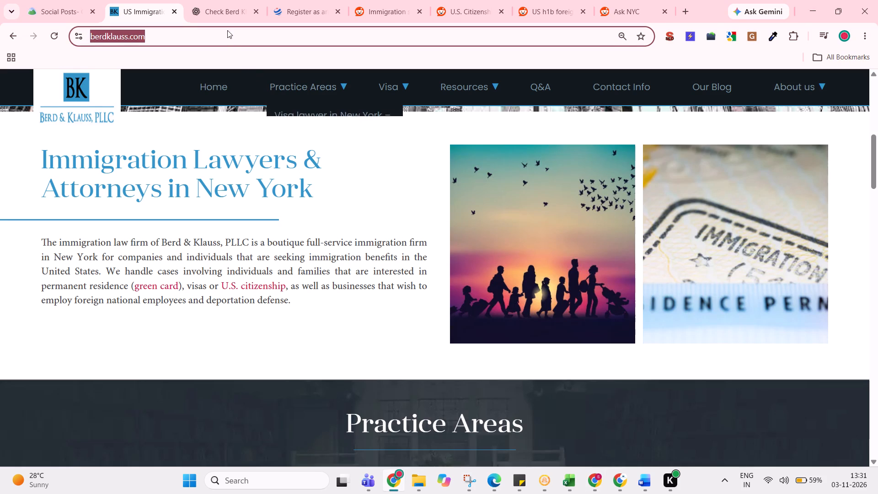
{"action": "left_click", "coordinate": [616, 486]}
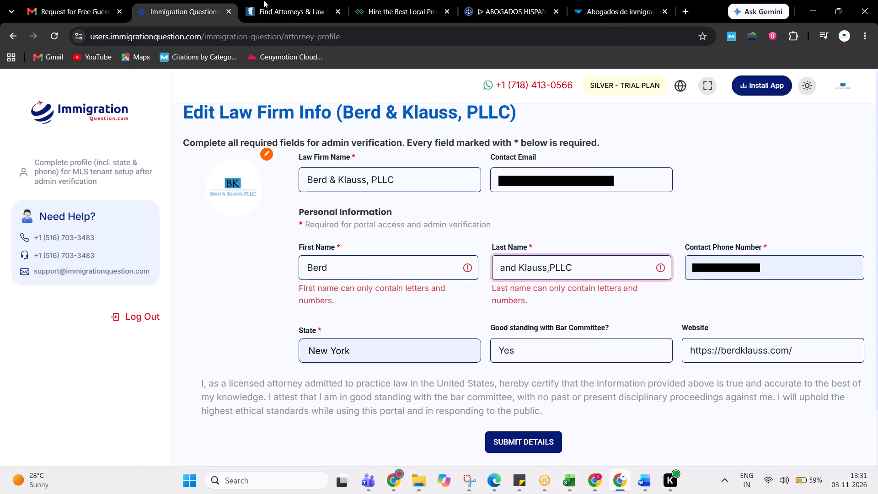
{"action": "left_click", "coordinate": [191, 0]}
{"action": "left_click", "coordinate": [291, 0]}
{"action": "scroll", "coordinate": [486, 345], "scroll_direction": "down", "scroll_amount": 8}
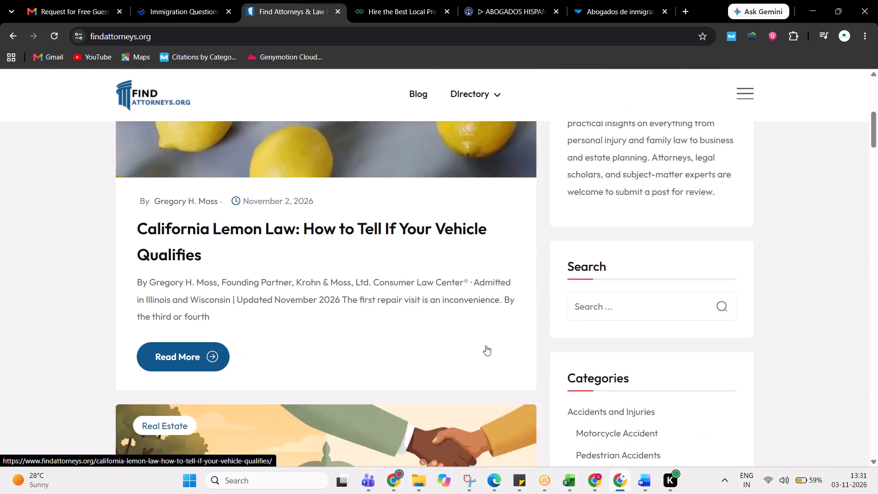
{"action": "scroll", "coordinate": [485, 348], "scroll_direction": "up", "scroll_amount": 12}
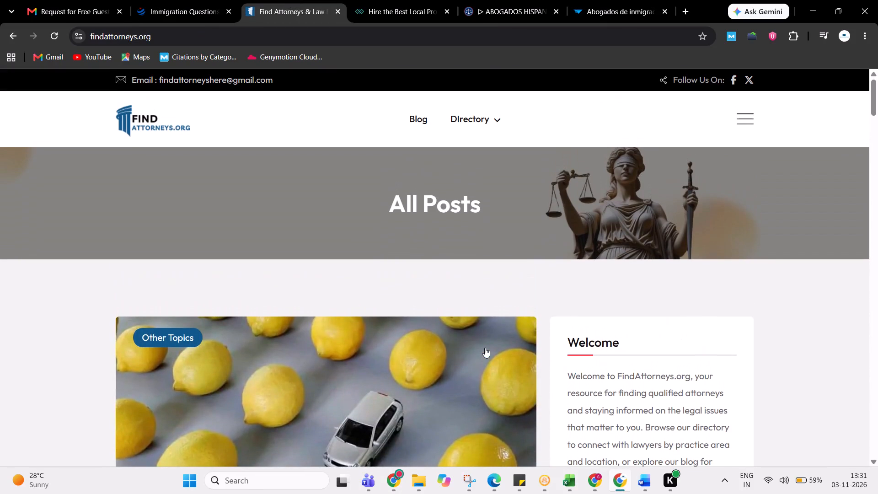
{"action": "scroll", "coordinate": [557, 317], "scroll_direction": "down", "scroll_amount": 5}
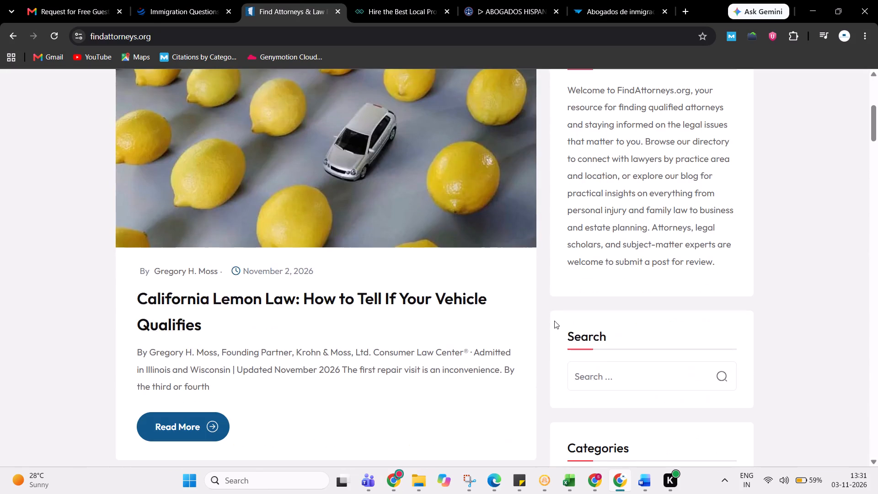
Search FindAttorneys.org for Berd & Klauss, PLLC and check the results for an existing listing.
{"action": "left_click", "coordinate": [618, 382]}
{"action": "key", "text": "b"}
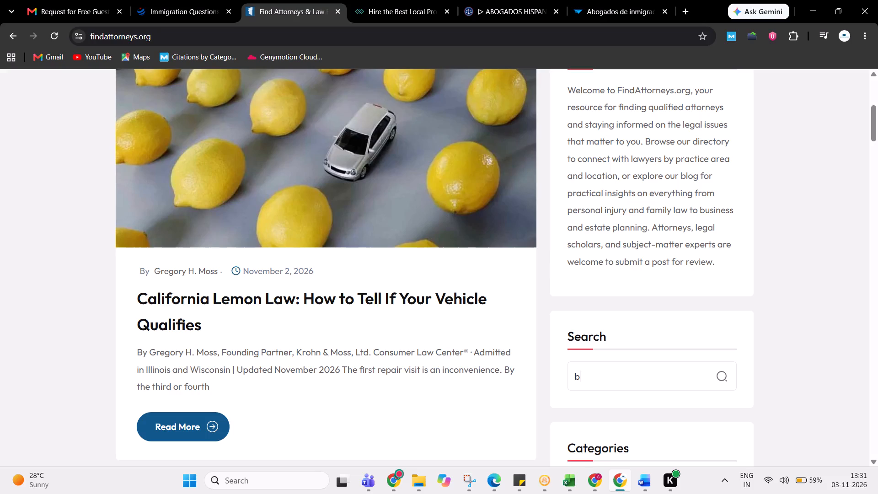
{"action": "type", "text": "erd"}
{"action": "key", "text": "space"}
{"action": "key", "text": "shift+ampersand"}
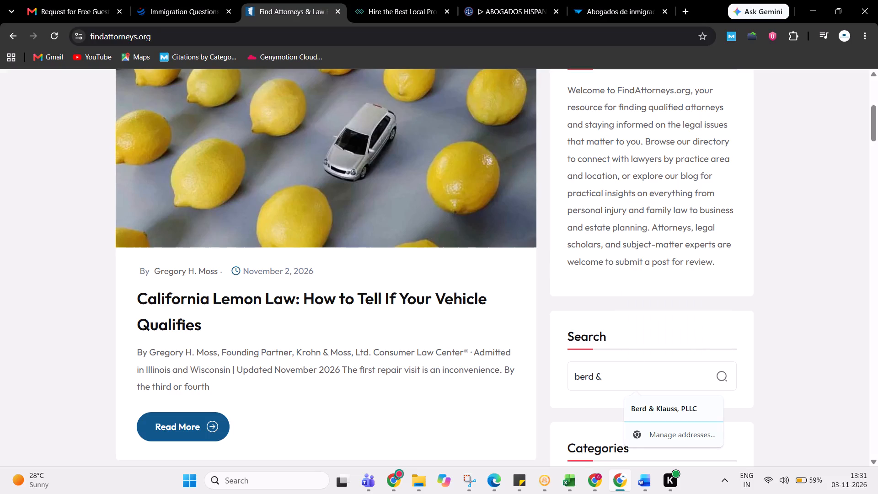
{"action": "left_click", "coordinate": [688, 413]}
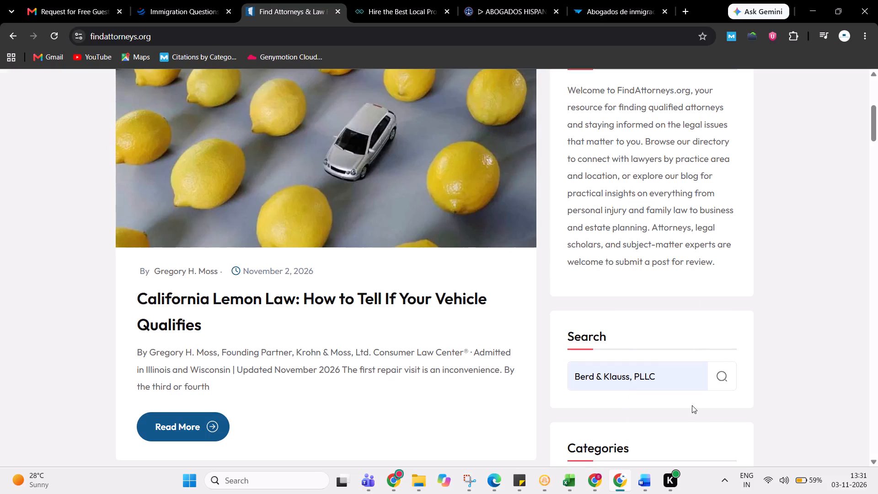
{"action": "key", "text": "Return"}
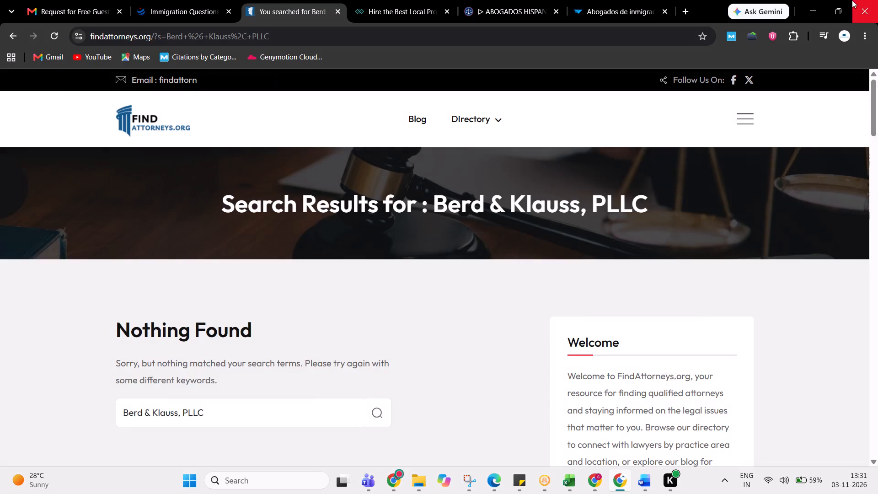
{"action": "scroll", "coordinate": [412, 243], "scroll_direction": "down", "scroll_amount": 4}
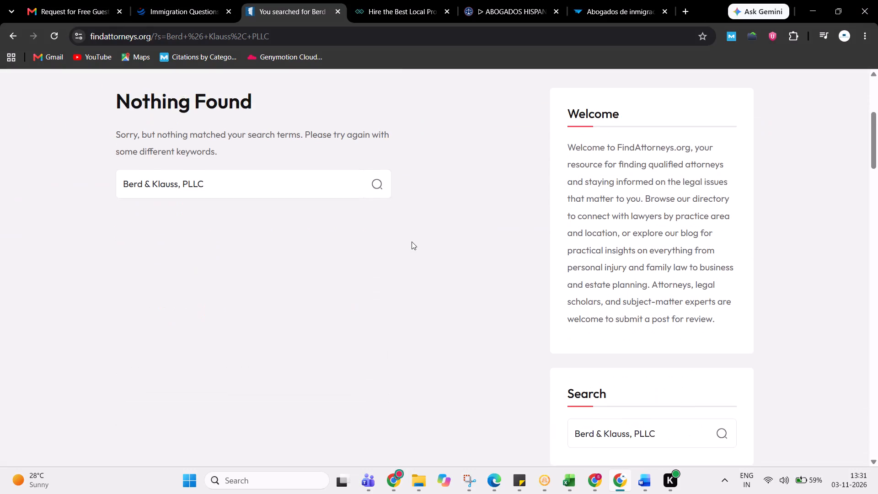
{"action": "scroll", "coordinate": [412, 242], "scroll_direction": "up", "scroll_amount": 3}
{"action": "scroll", "coordinate": [335, 188], "scroll_direction": "up", "scroll_amount": 4}
Return to the FindAttorneys.org home page and open the directory's List Law Firm submission page.
{"action": "left_click", "coordinate": [139, 118]}
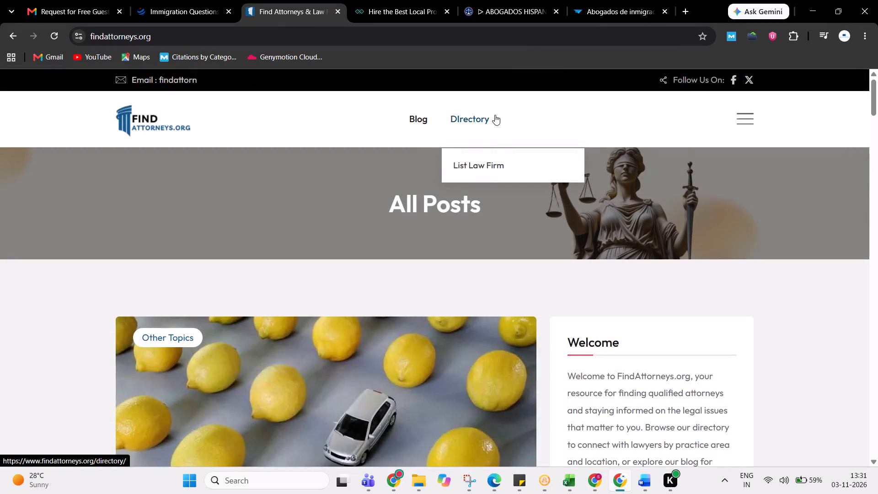
{"action": "left_click", "coordinate": [489, 172]}
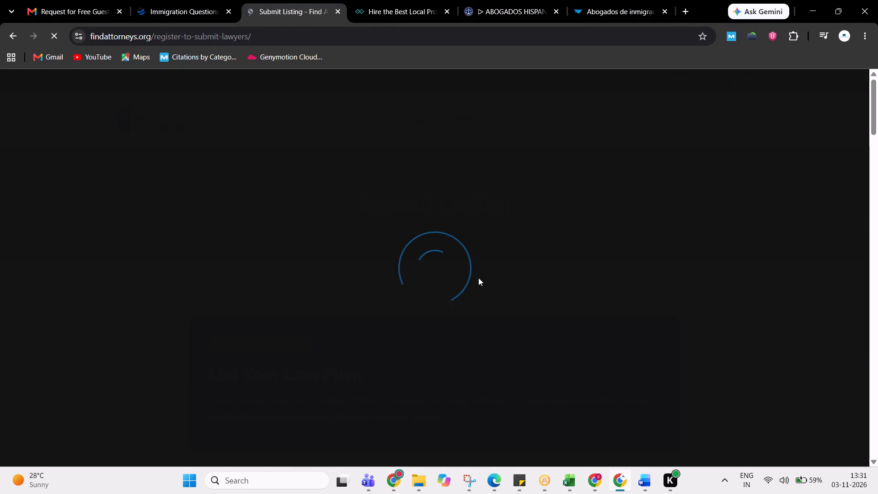
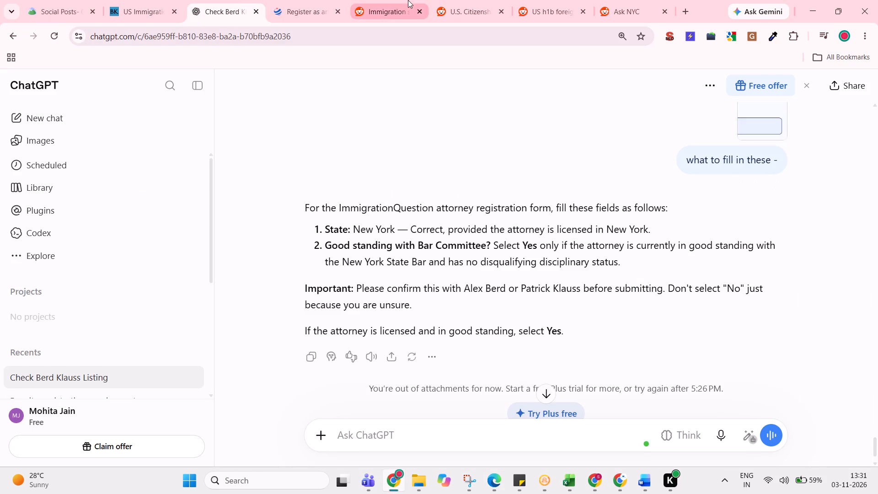
Read through the FindAttorneys.org law firm submission page for listing availability, listing rules and the required firm, attorney and contact information.
{"action": "left_click", "coordinate": [638, 484]}
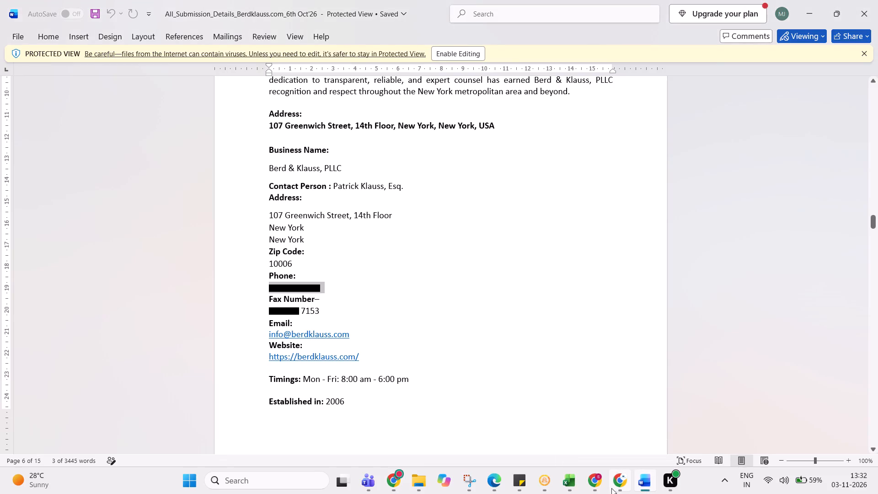
{"action": "left_click", "coordinate": [619, 482]}
{"action": "scroll", "coordinate": [459, 310], "scroll_direction": "down", "scroll_amount": 2}
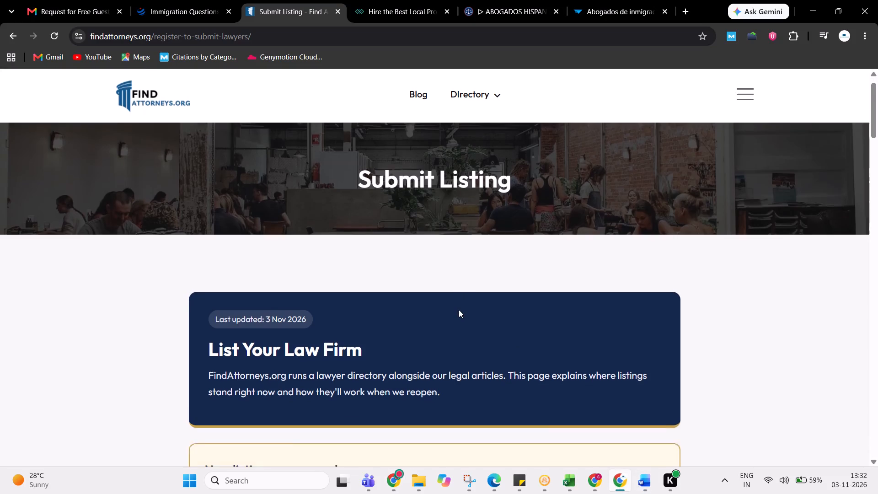
{"action": "scroll", "coordinate": [458, 310], "scroll_direction": "down", "scroll_amount": 2}
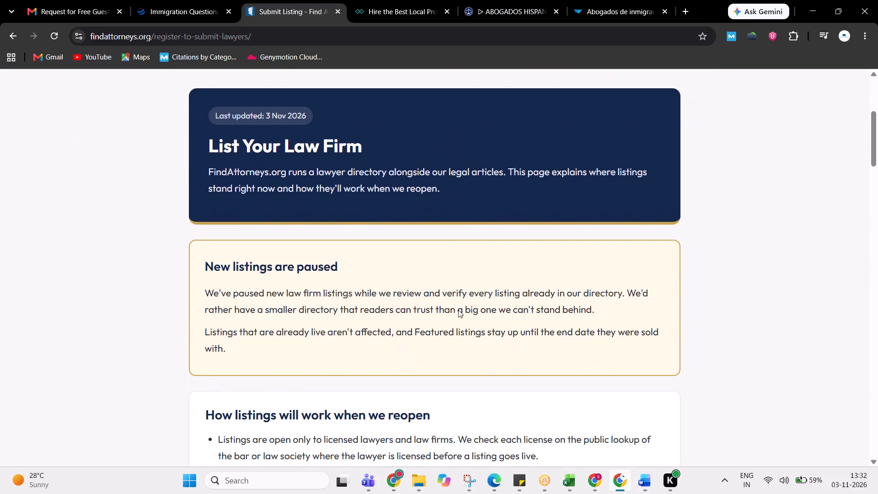
{"action": "left_click_drag", "start_coordinate": [248, 266], "coordinate": [373, 268]}
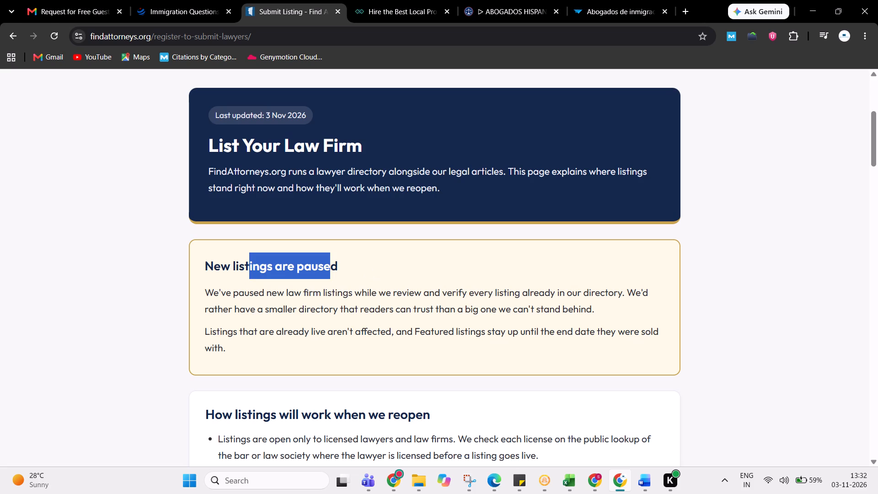
{"action": "left_click_drag", "start_coordinate": [379, 294], "coordinate": [507, 299]}
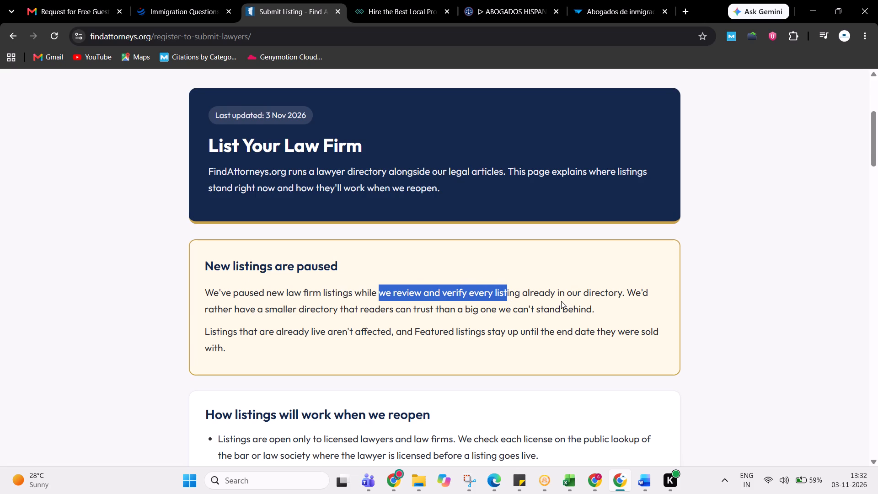
{"action": "scroll", "coordinate": [561, 301], "scroll_direction": "down", "scroll_amount": 4}
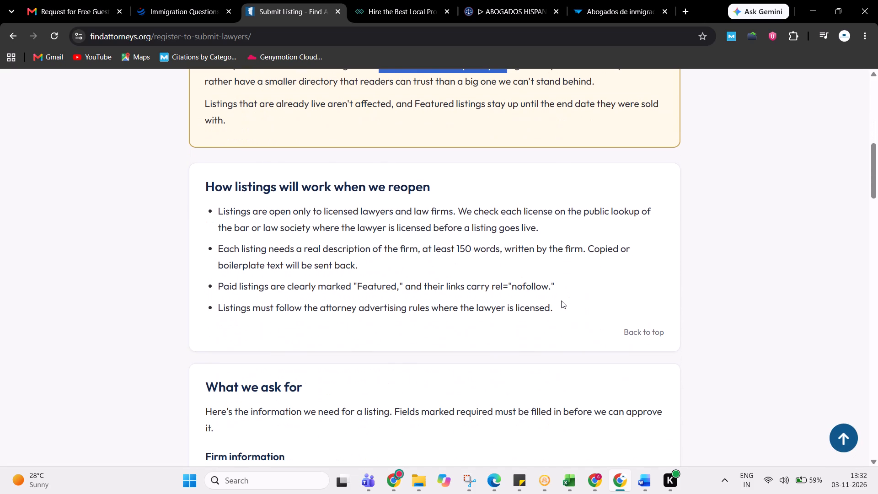
{"action": "scroll", "coordinate": [561, 301], "scroll_direction": "down", "scroll_amount": 1}
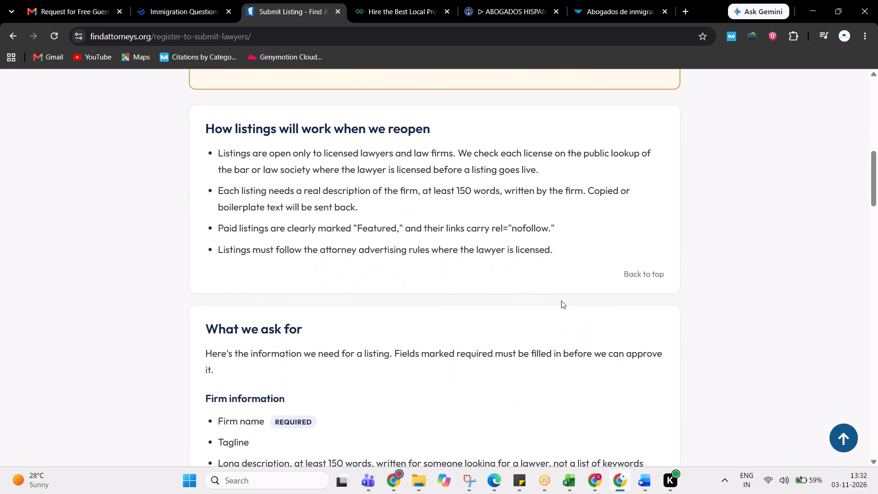
{"action": "scroll", "coordinate": [561, 301], "scroll_direction": "down", "scroll_amount": 2}
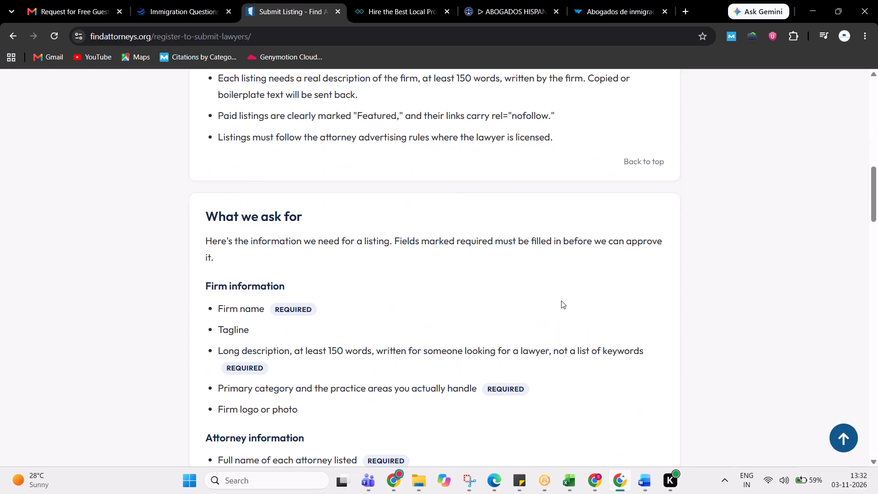
{"action": "scroll", "coordinate": [561, 301], "scroll_direction": "down", "scroll_amount": 11}
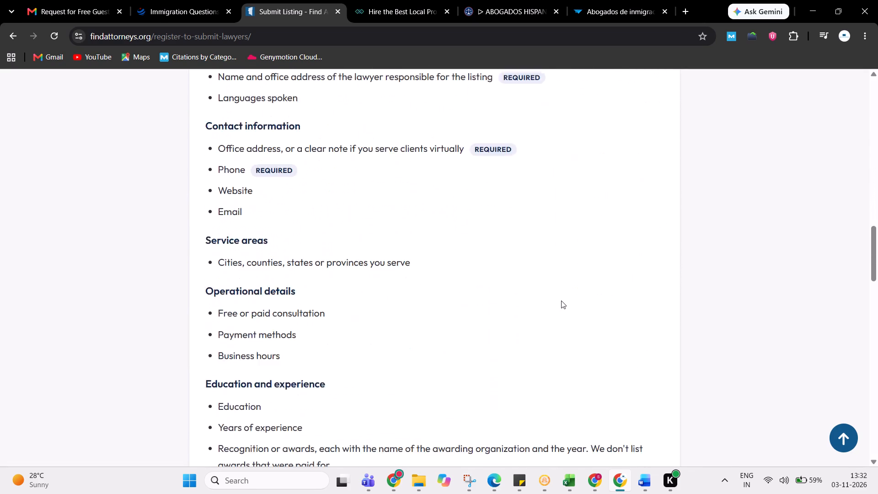
{"action": "scroll", "coordinate": [557, 296], "scroll_direction": "down", "scroll_amount": 9}
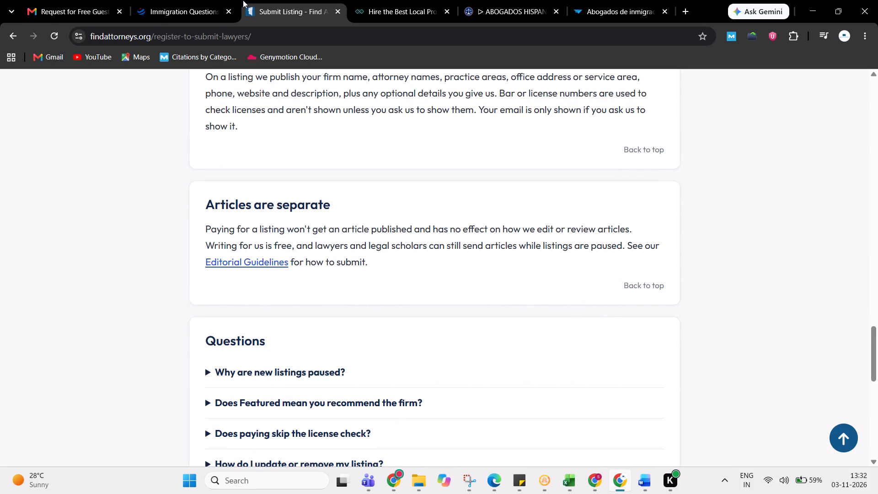
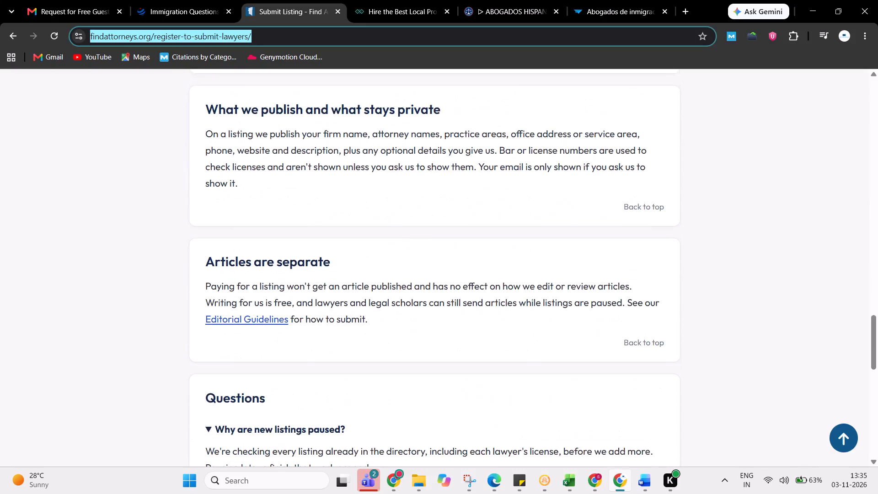
Review the rest of the FindAttorneys.org submission page, covering the articles policy, listing questions and the contact details for the listing waitlist.
{"action": "scroll", "coordinate": [342, 283], "scroll_direction": "down", "scroll_amount": 1}
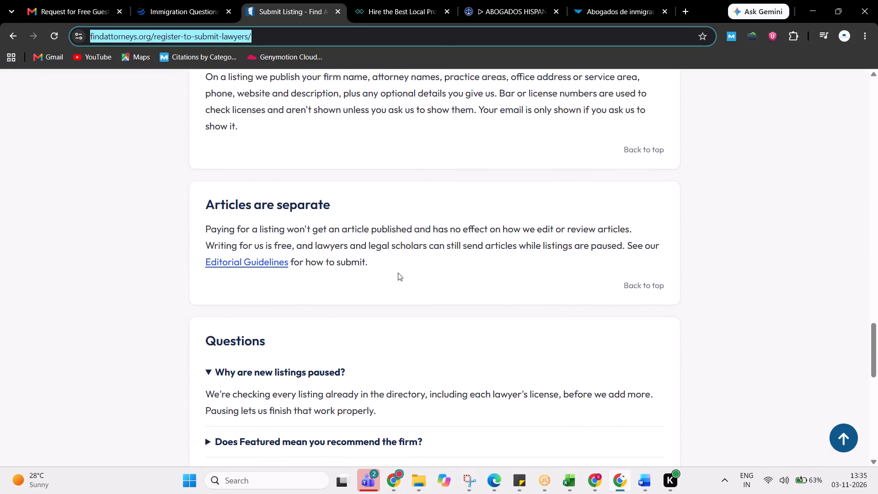
{"action": "scroll", "coordinate": [396, 277], "scroll_direction": "down", "scroll_amount": 6}
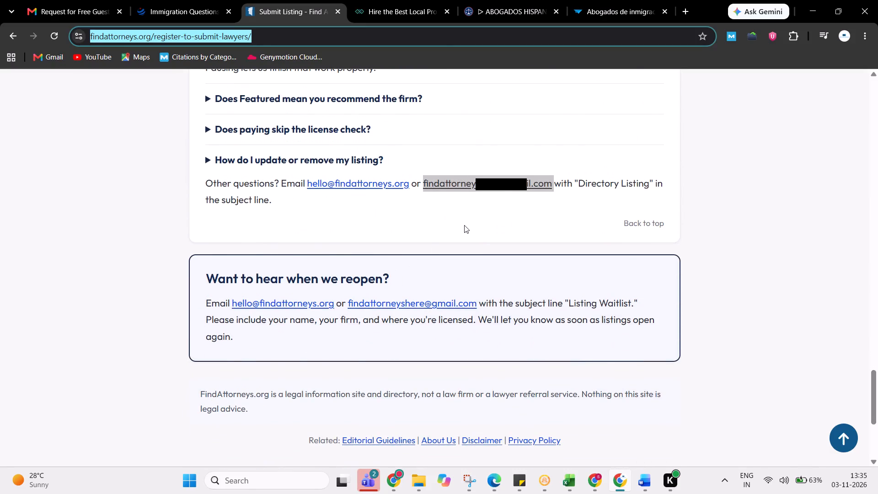
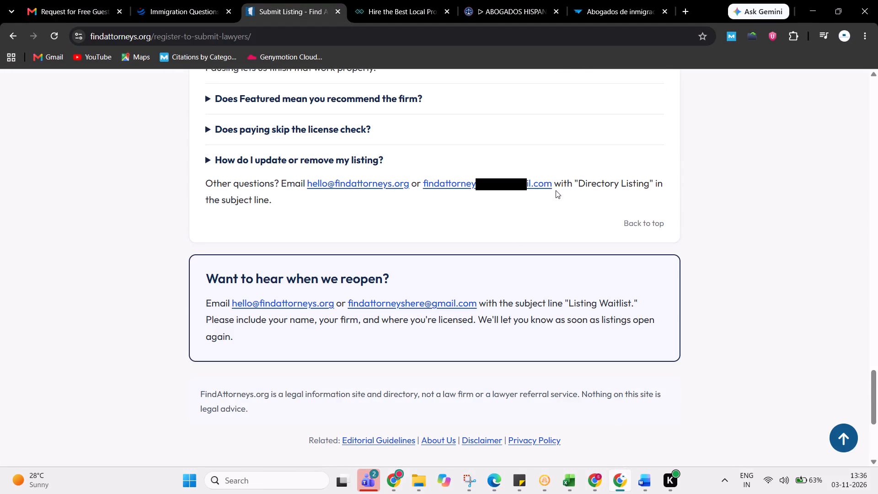
Copy the second contact email address given for other directory listing questions and bring up the open Excel workbooks.
{"action": "left_click_drag", "start_coordinate": [554, 184], "coordinate": [423, 182]}
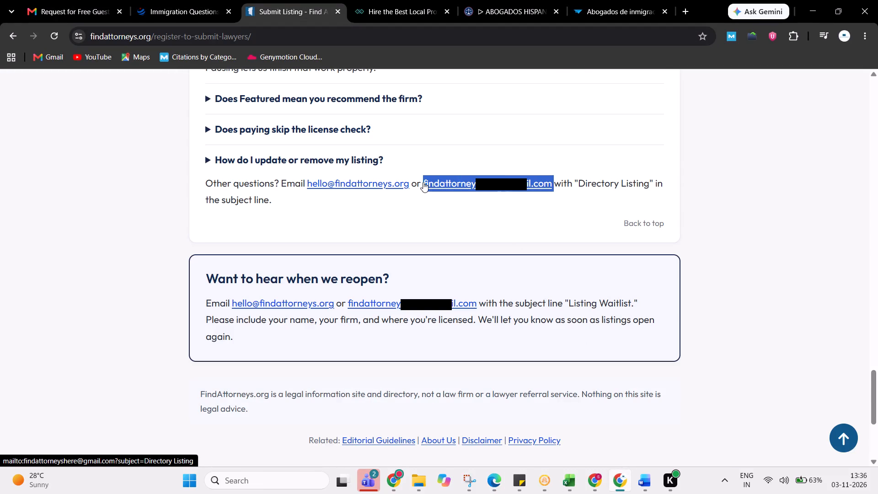
{"action": "key", "text": "ctrl+c"}
{"action": "left_click", "coordinate": [567, 482]}
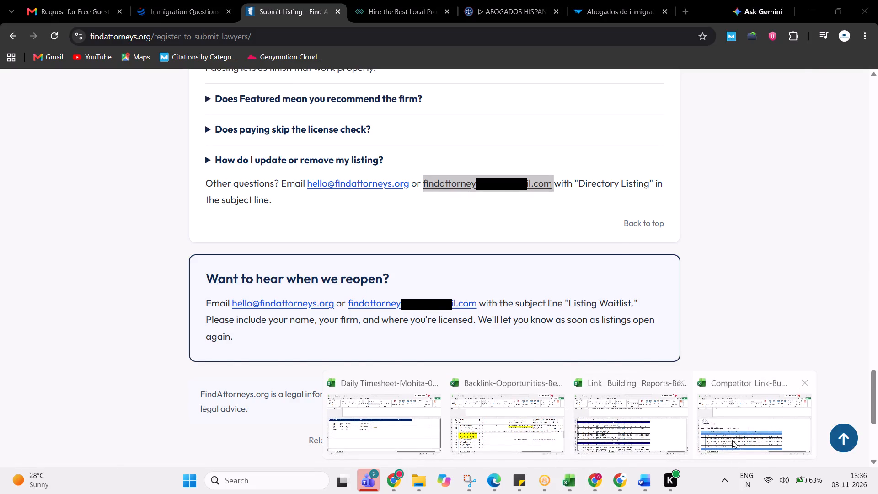
Switch to the Backlink-Opportunities workbook and paste the directory's copied contact email into the contact column of the findattorneys.org row.
{"action": "left_click", "coordinate": [482, 438]}
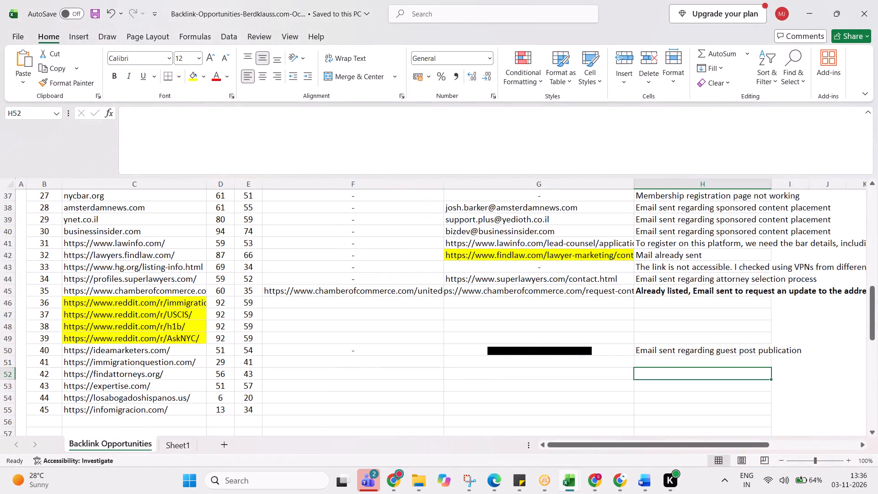
{"action": "left_click", "coordinate": [590, 375]}
{"action": "key", "text": "ctrl+v"}
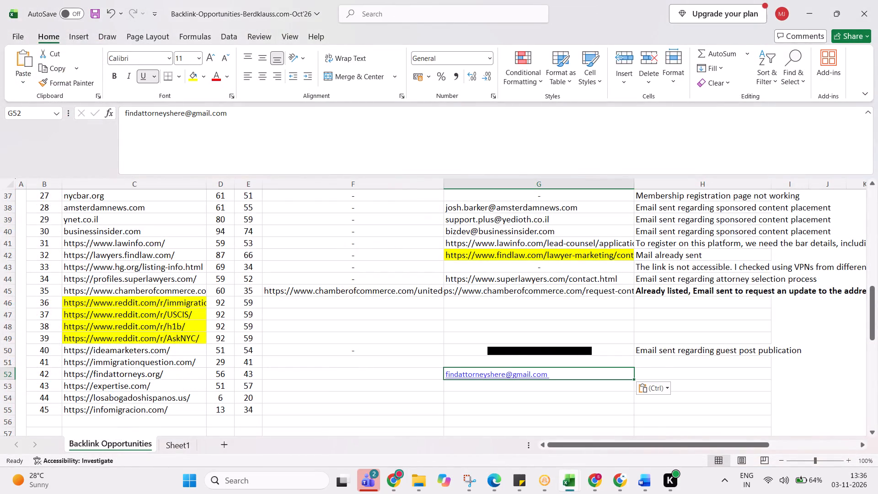
Draft a status note in the findattorneys.org row saying new listings are paused and an email was sent to enquire about new listing submission.
{"action": "double_click", "coordinate": [660, 372]}
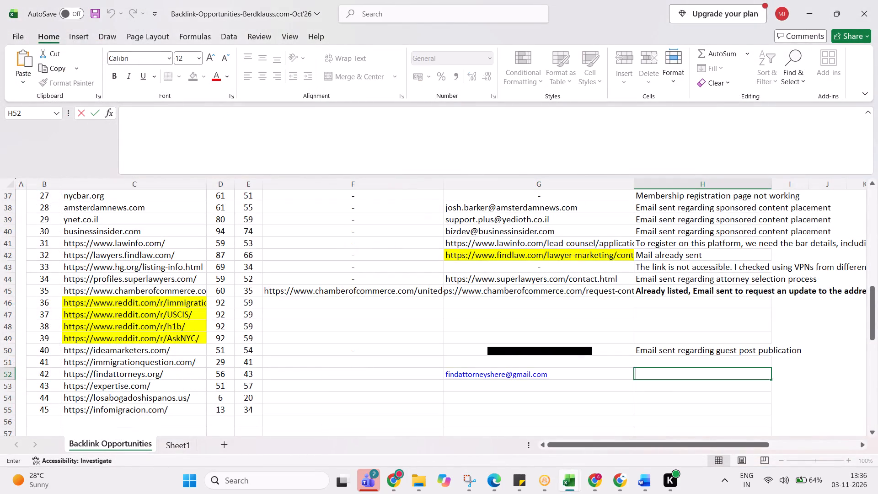
{"action": "type", "text": "New Listings are paused in this website. We emai"}
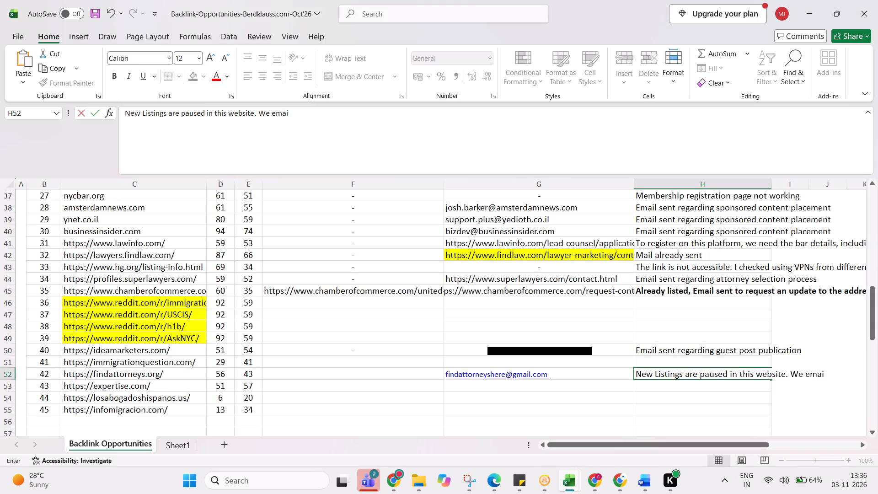
{"action": "type", "text": "led"}
{"action": "key", "text": "space"}
{"action": "type", "text": "to en"}
{"action": "type", "text": "quire about the new lisyi"}
{"action": "key", "text": "BackSpace"}
{"action": "type", "text": "tings r"}
{"action": "key", "text": "BackSpace"}
{"action": "type", "text": "submsiision"}
{"action": "left_click", "coordinate": [666, 408]}
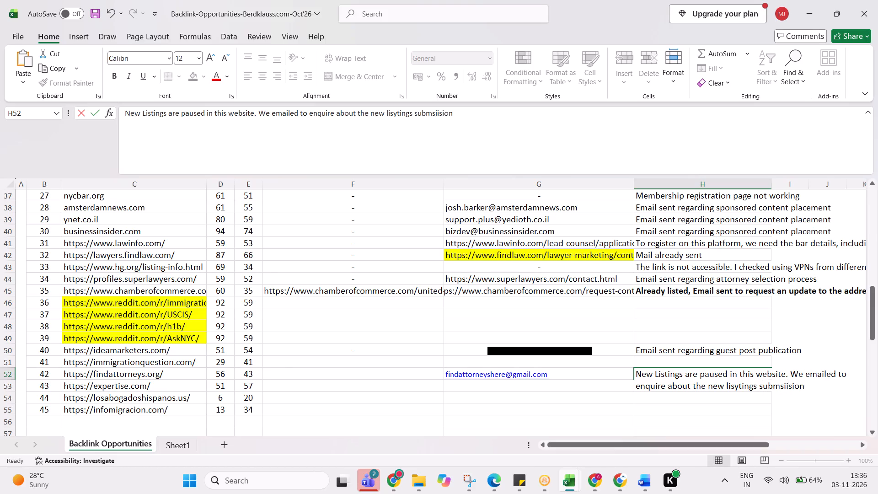
{"action": "left_click", "coordinate": [699, 374]}
{"action": "key", "text": "ctrl+c"}
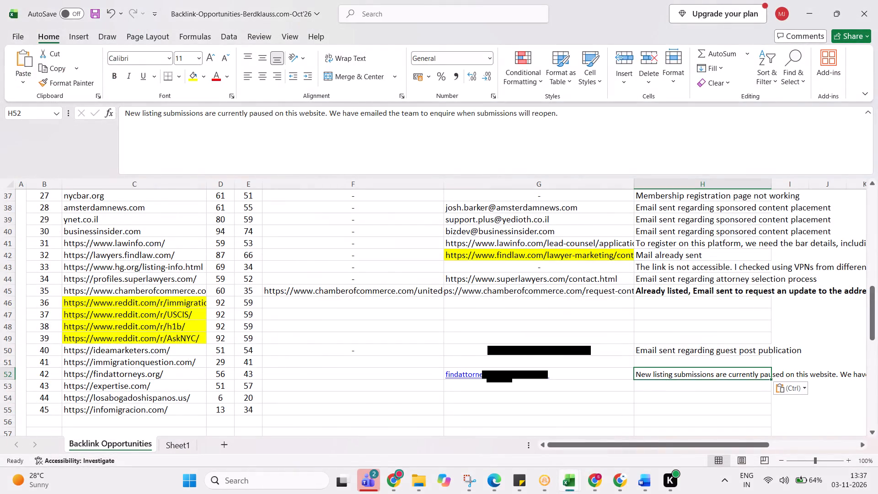
Copy the formatting of the ideamarketers.com status note onto the findattorneys.org note and save the workbook.
{"action": "left_click", "coordinate": [648, 354]}
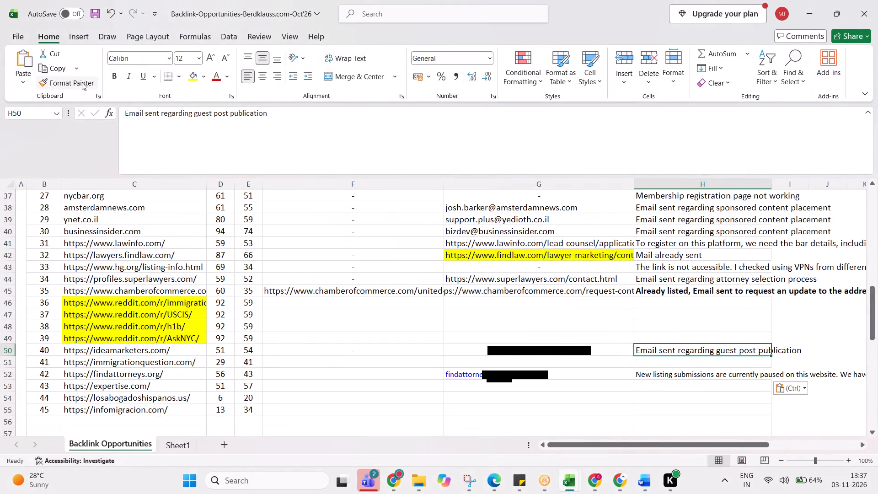
{"action": "left_click", "coordinate": [80, 80]}
{"action": "left_click", "coordinate": [653, 376]}
{"action": "key", "text": "ctrl+s"}
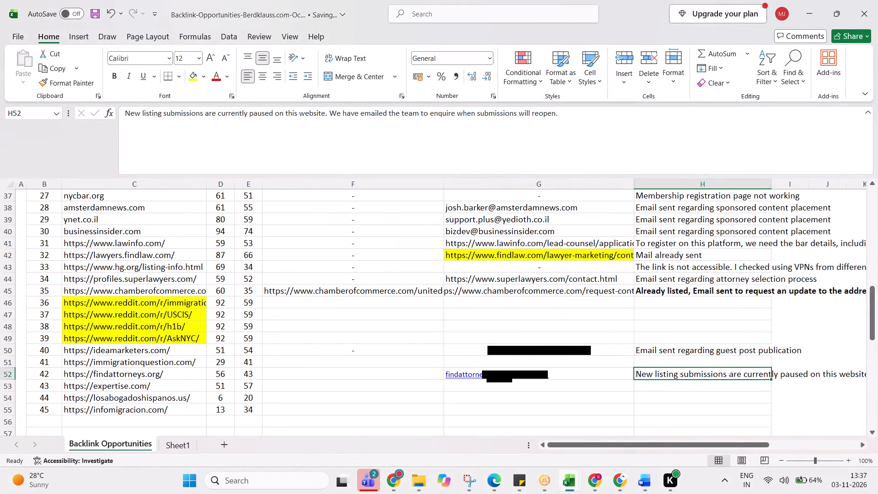
In the immigrationquestion.com row, note "Unable to do the registration as it is not accepting '&' and 'and' in the name field." and save the workbook.
{"action": "left_click", "coordinate": [160, 360]}
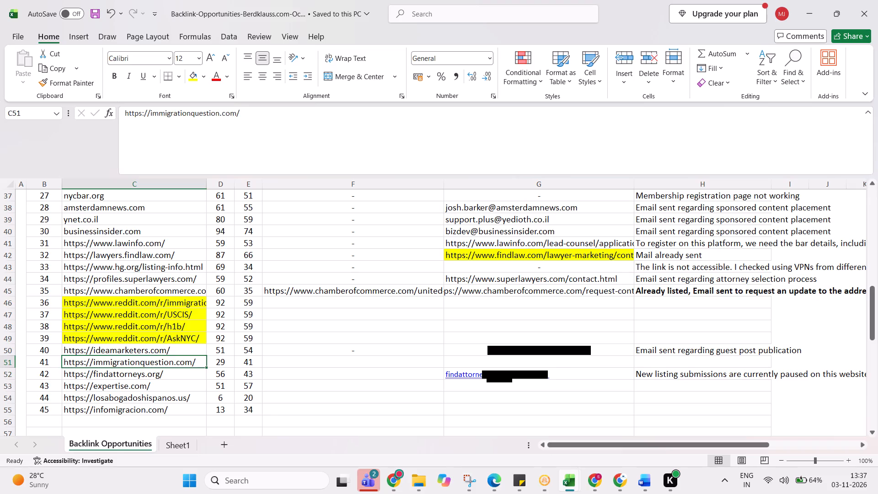
{"action": "double_click", "coordinate": [684, 361]}
{"action": "type", "text": "Unable to do the registration a"}
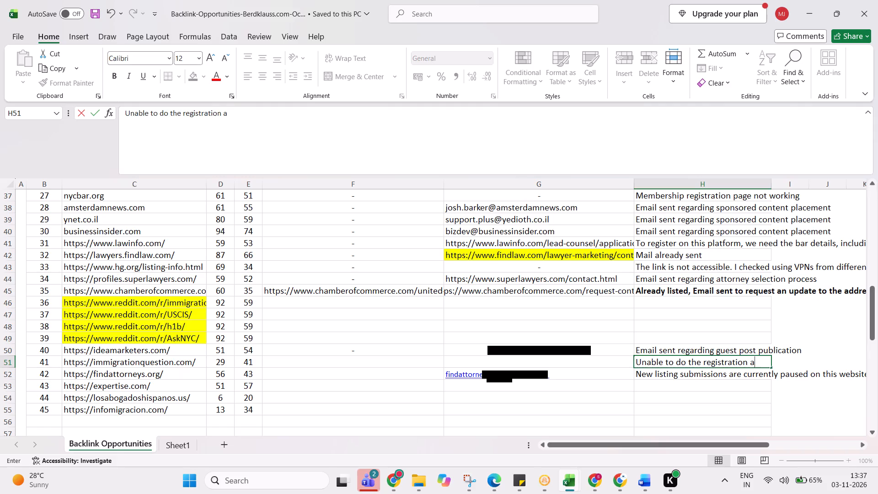
{"action": "type", "text": "s it"}
{"action": "key", "text": "space"}
{"action": "type", "text": "is not accepting"}
{"action": "key", "text": "space"}
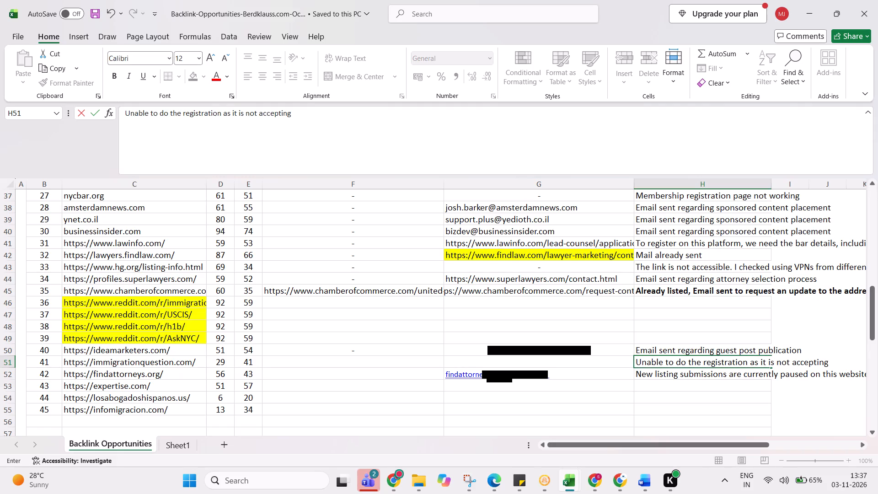
{"action": "type", "text": "\"7"}
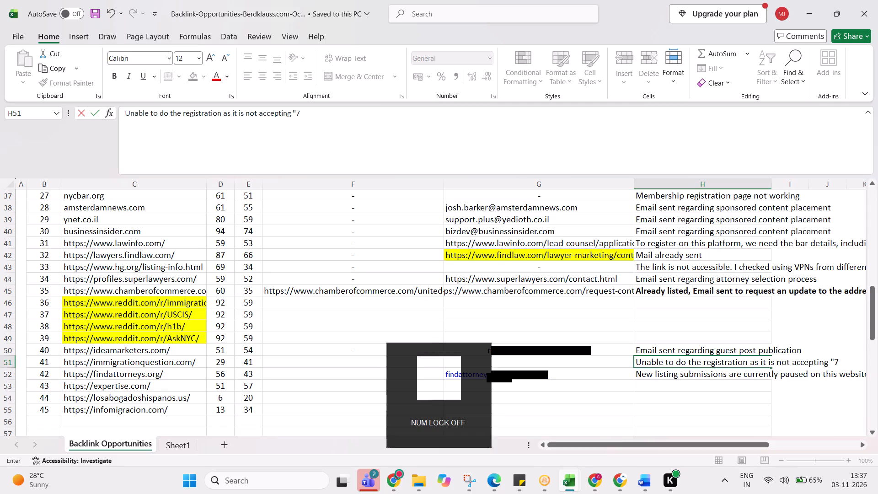
{"action": "key", "text": "BackSpace"}
{"action": "key", "text": "shift+ampersand"}
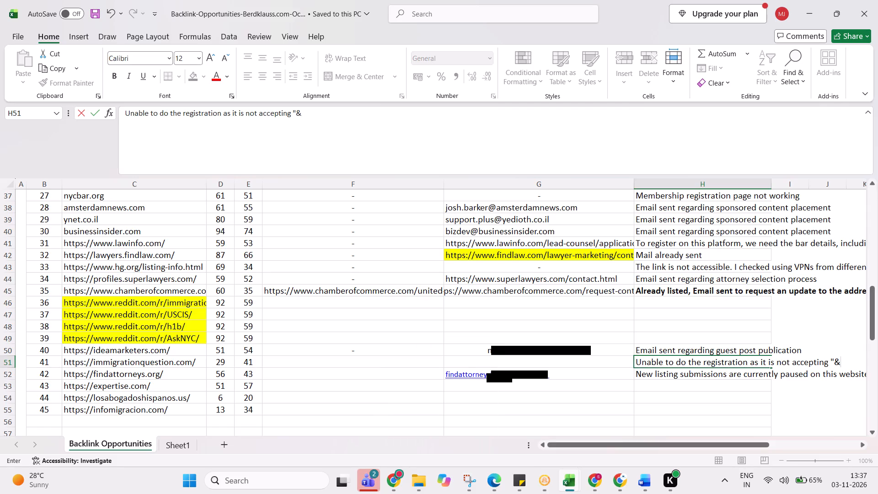
{"action": "type", "text": "'"}
{"action": "key", "text": "space"}
{"action": "type", "text": "and 'and'"}
{"action": "key", "text": "space"}
{"action": "type", "text": "in the name field."}
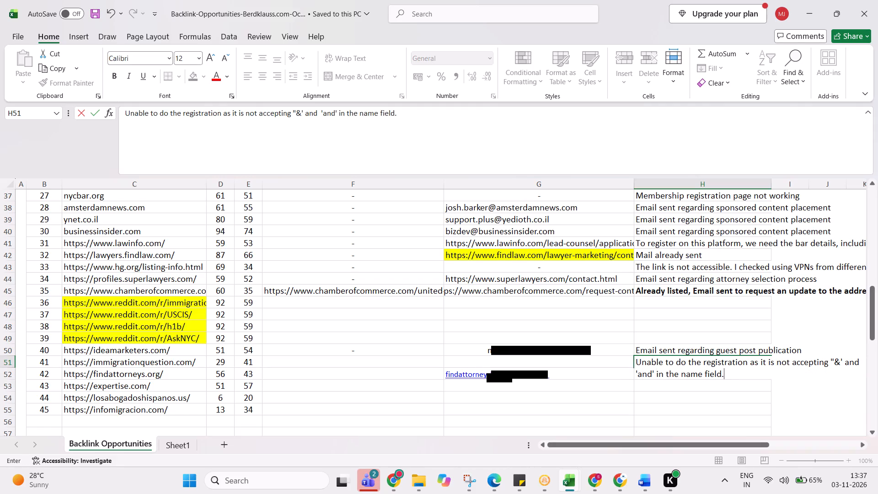
{"action": "left_click", "coordinate": [683, 408]}
{"action": "left_click", "coordinate": [683, 360]}
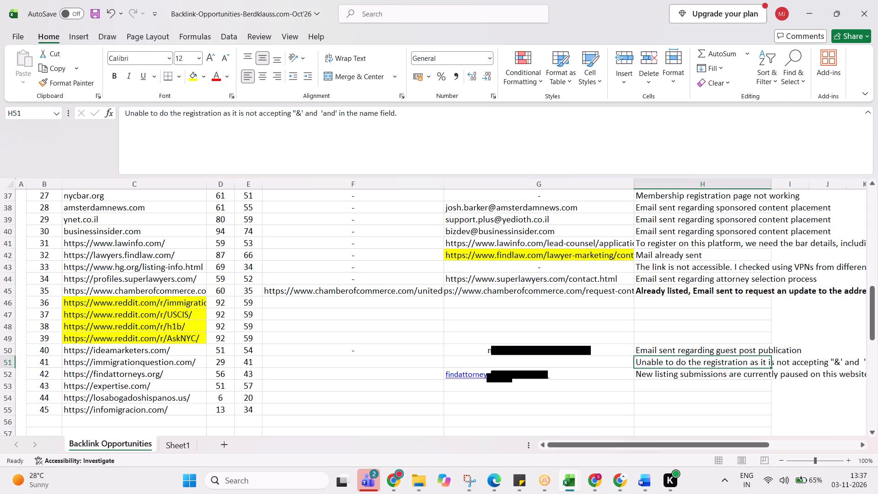
{"action": "key", "text": "ctrl+s"}
{"action": "left_click", "coordinate": [158, 399]}
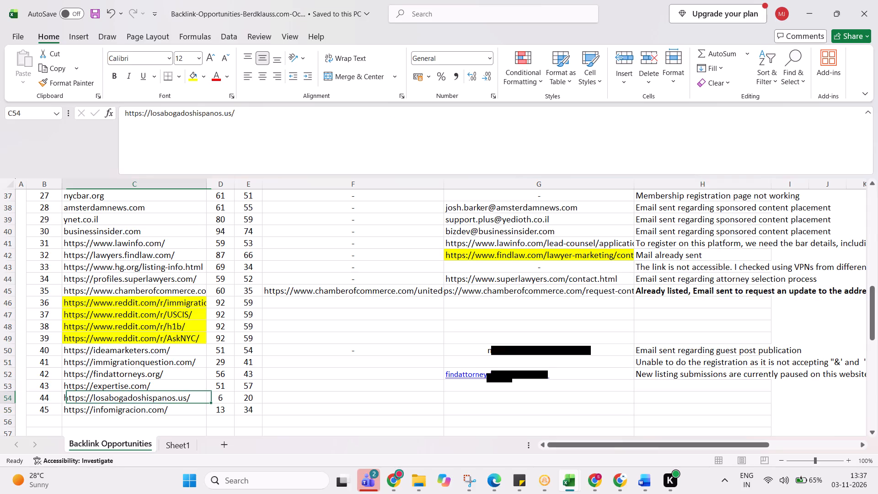
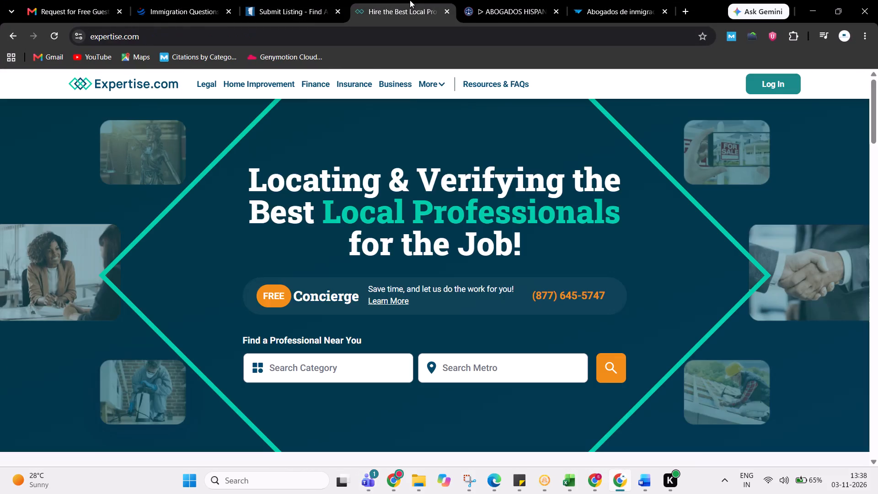
Close the findattorneys.org submission page.
{"action": "left_click", "coordinate": [331, 0]}
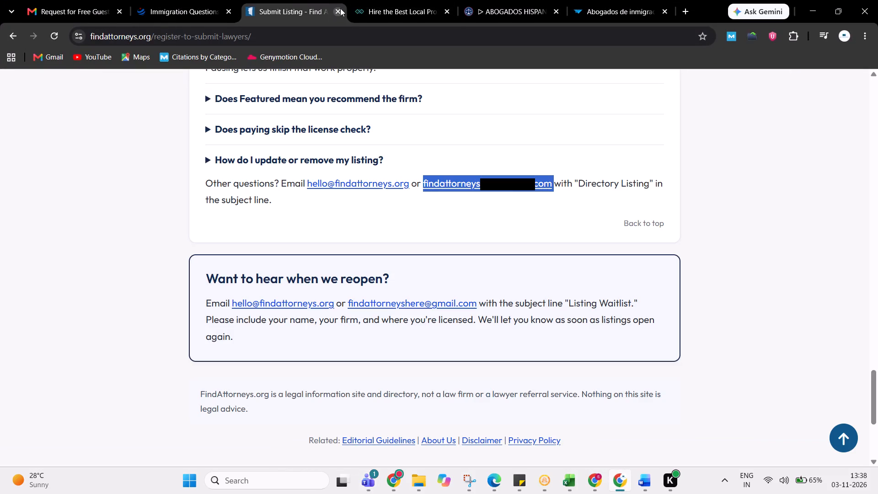
{"action": "left_click", "coordinate": [340, 8]}
Try searching Expertise.com for "berd & klauss PLLC" in "new york", and clear the search.
{"action": "scroll", "coordinate": [349, 281], "scroll_direction": "up", "scroll_amount": 4}
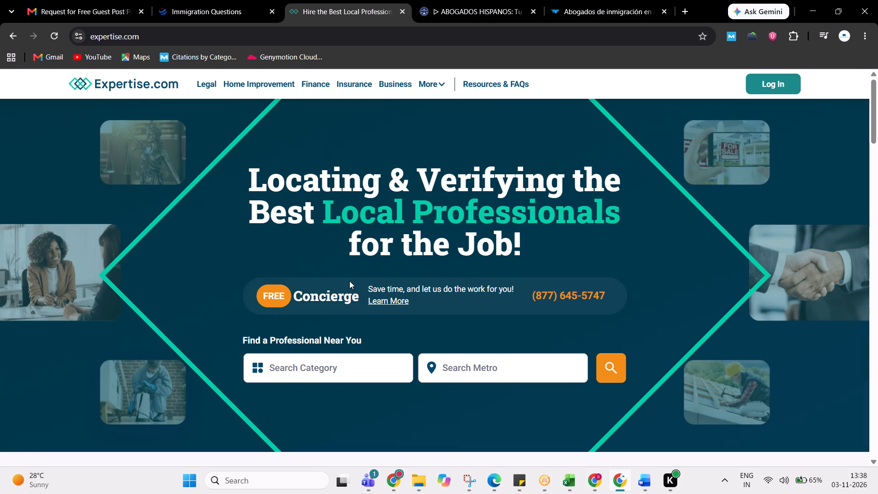
{"action": "scroll", "coordinate": [349, 281], "scroll_direction": "down", "scroll_amount": 1}
{"action": "left_click", "coordinate": [319, 316]}
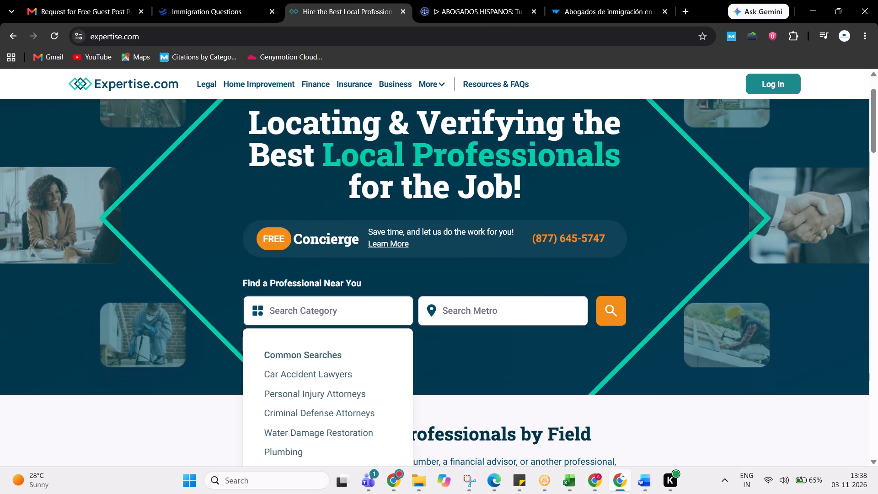
{"action": "type", "text": "berd"}
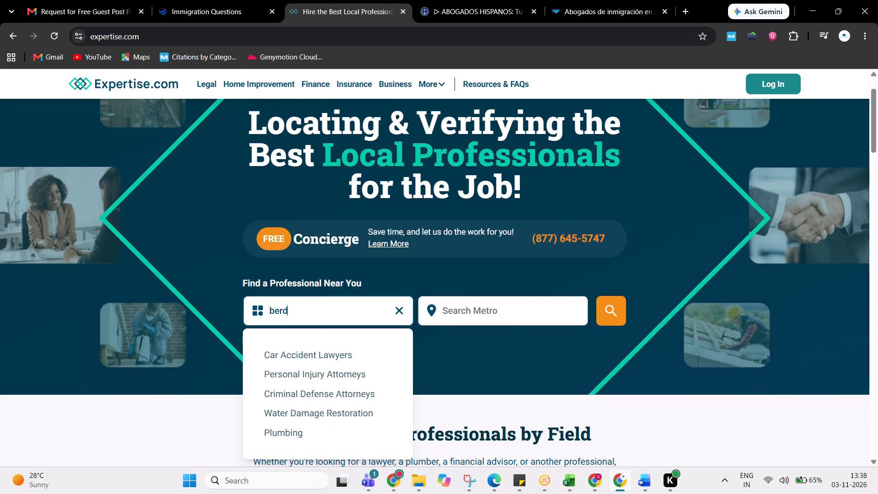
{"action": "key", "text": "space"}
{"action": "key", "text": "Up"}
{"action": "key", "text": "shift+ampersand"}
{"action": "key", "text": "space"}
{"action": "type", "text": "klasu"}
{"action": "key", "text": "BackSpace"}
{"action": "key", "text": "BackSpace"}
{"action": "type", "text": "uss"}
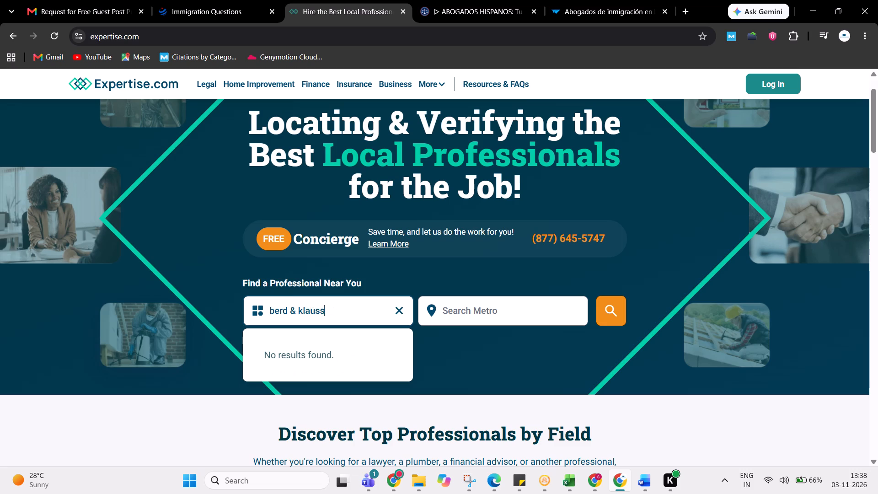
{"action": "key", "text": "space"}
{"action": "type", "text": "PLLC"}
{"action": "left_click", "coordinate": [484, 313]}
{"action": "type", "text": "new"}
{"action": "key", "text": "space"}
{"action": "type", "text": "yor"}
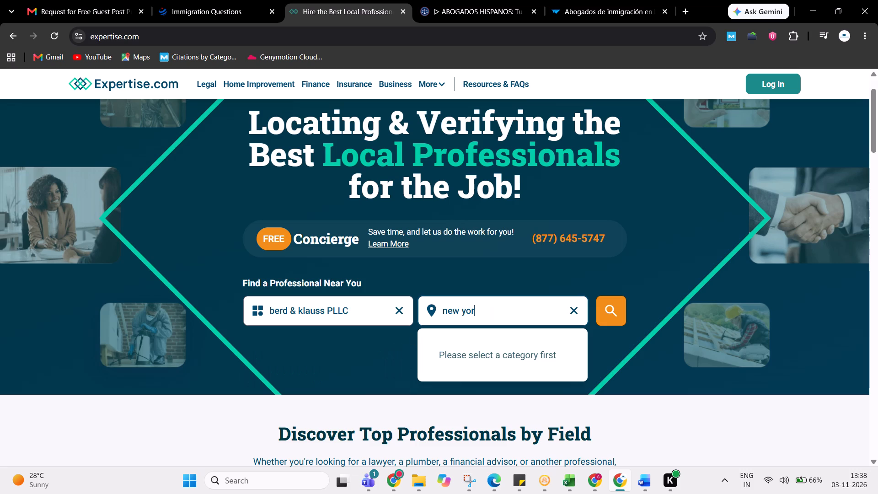
{"action": "key", "text": "k"}
{"action": "key", "text": "Return"}
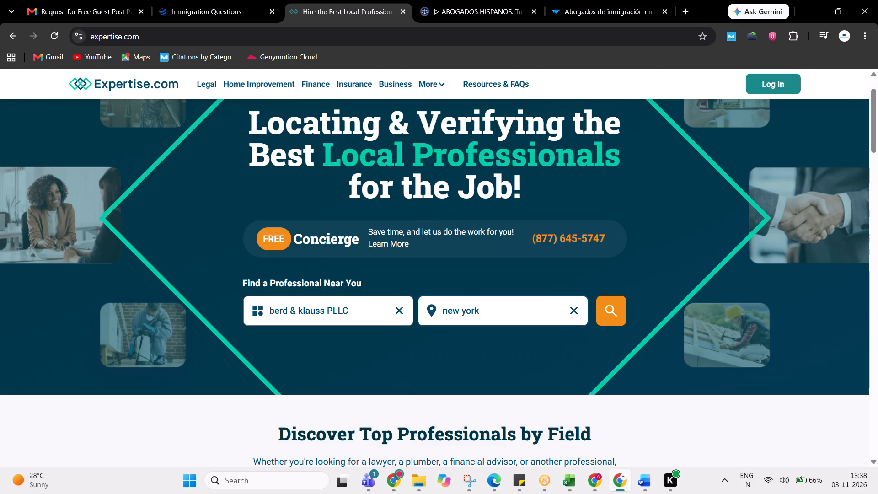
{"action": "left_click", "coordinate": [605, 312]}
{"action": "left_click", "coordinate": [358, 303]}
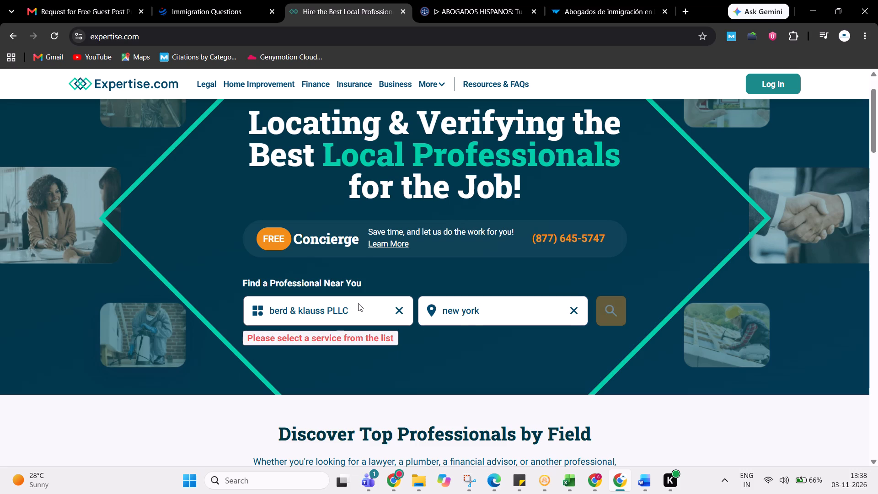
{"action": "left_click", "coordinate": [352, 306]}
{"action": "left_click", "coordinate": [400, 310]}
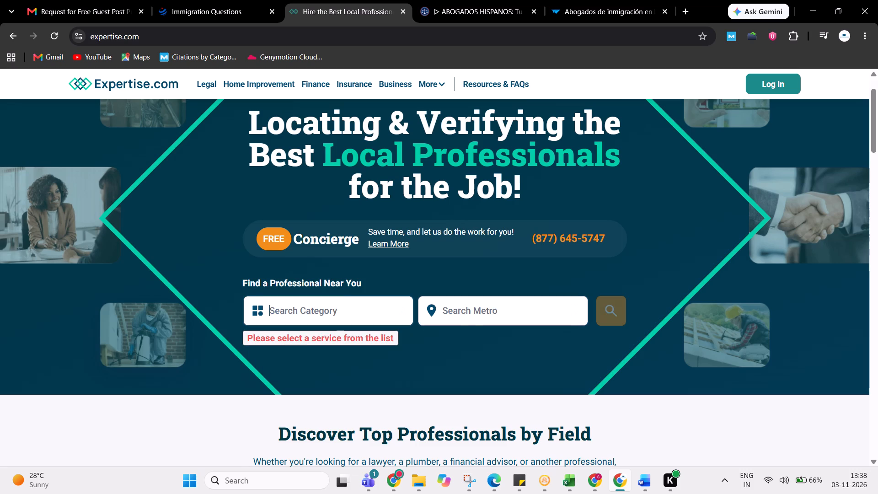
Look through the Expertise.com service categories suggested for "attorney" and "law".
{"action": "left_click", "coordinate": [345, 313]}
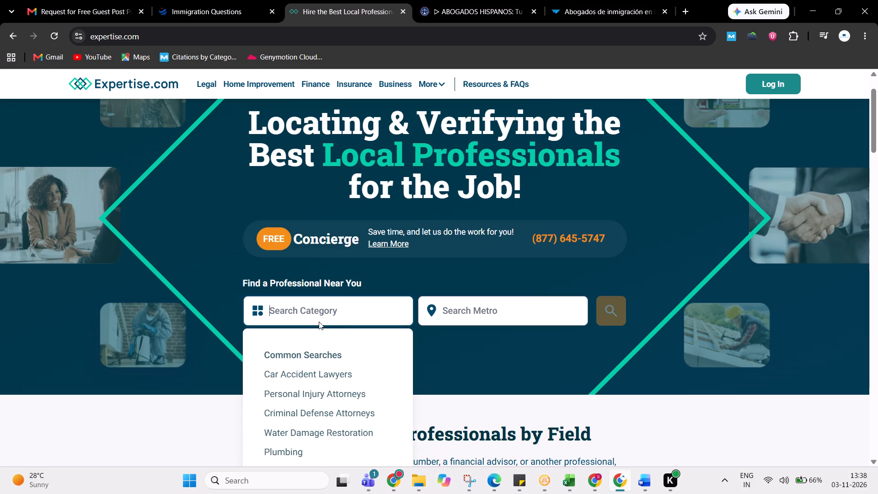
{"action": "key", "text": "l"}
{"action": "key", "text": "BackSpace"}
{"action": "type", "text": "att"}
{"action": "type", "text": "or"}
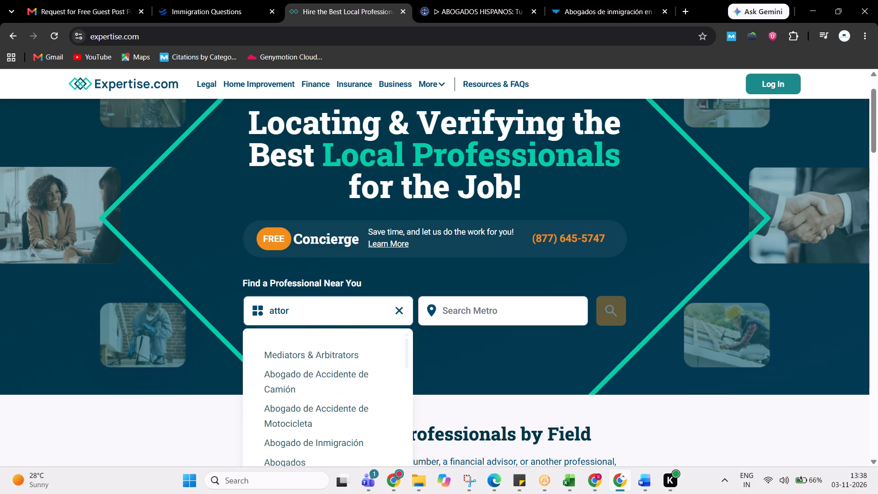
{"action": "type", "text": "ney"}
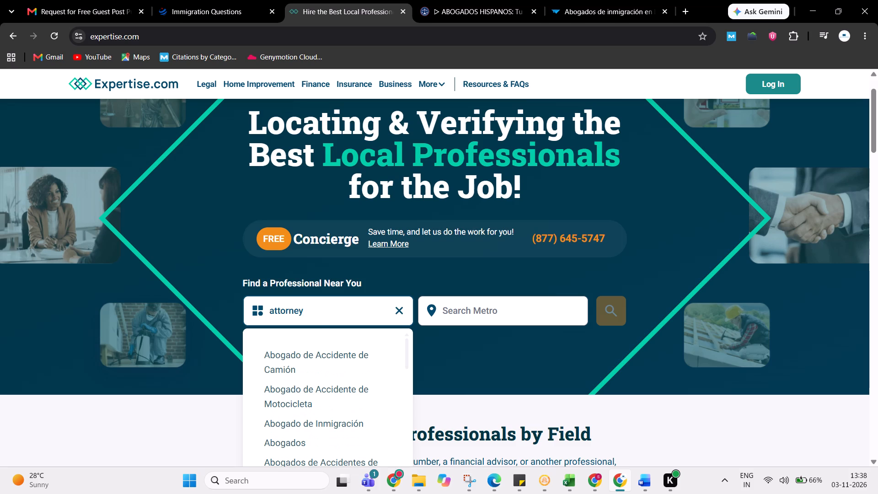
{"action": "left_click_drag", "start_coordinate": [324, 313], "coordinate": [245, 312]}
{"action": "type", "text": "lawt"}
{"action": "key", "text": "BackSpace"}
{"action": "type", "text": "eyr"}
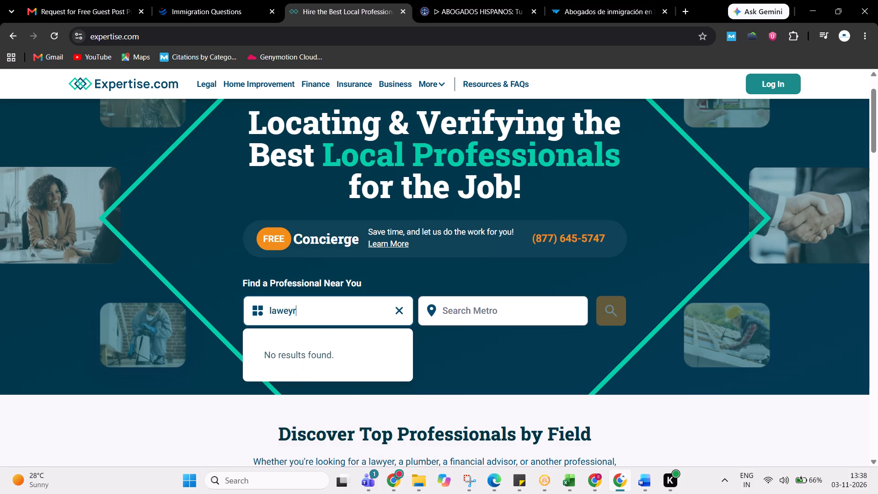
{"action": "key", "text": "BackSpace"}
{"action": "key", "text": "BackSpace"}
{"action": "key", "text": "BackSpace"}
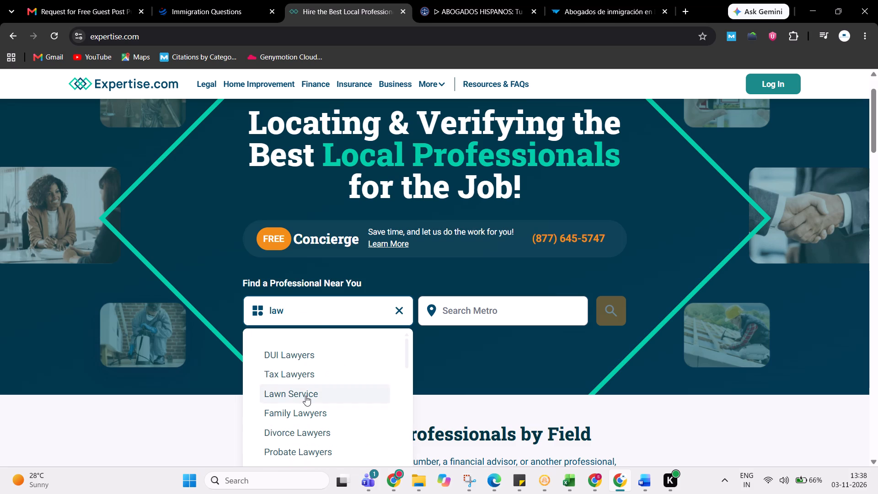
{"action": "scroll", "coordinate": [307, 416], "scroll_direction": "down", "scroll_amount": 1}
{"action": "left_click_drag", "start_coordinate": [298, 307], "coordinate": [246, 308]}
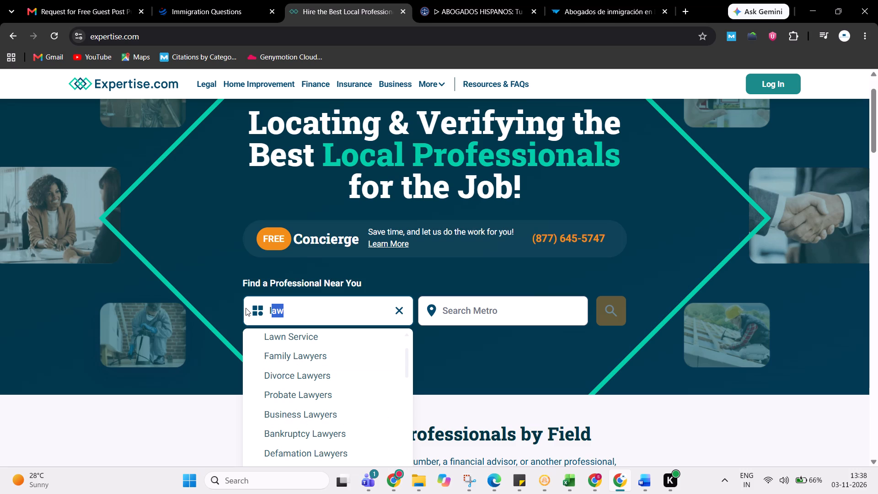
Search Expertise.com for Immigration Lawyers in New York, NY.
{"action": "type", "text": "immigr"}
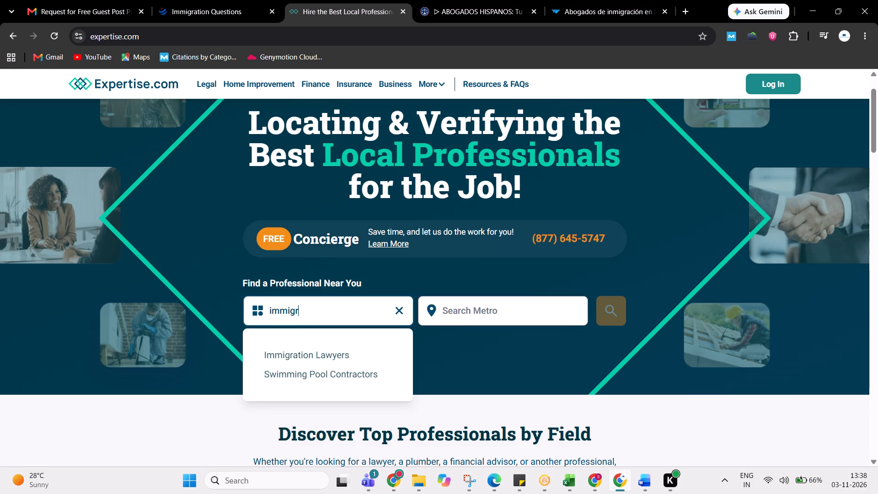
{"action": "left_click", "coordinate": [282, 356]}
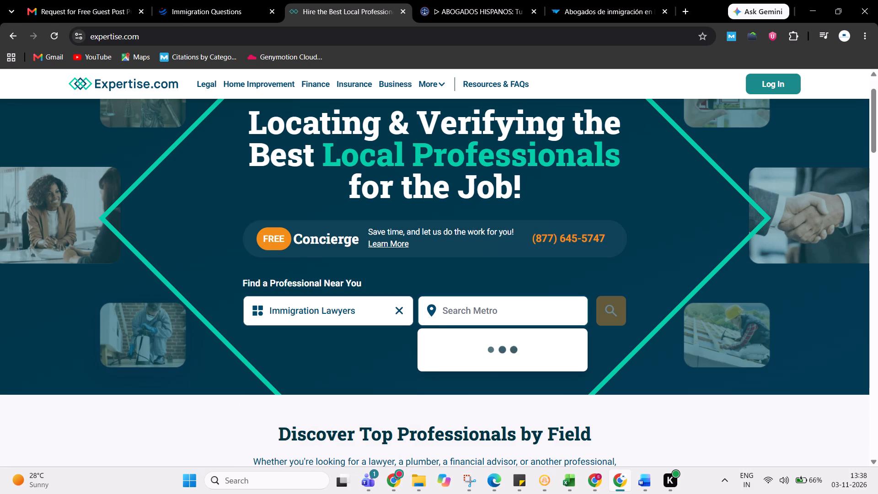
{"action": "left_click", "coordinate": [485, 308]}
{"action": "type", "text": "new yo"}
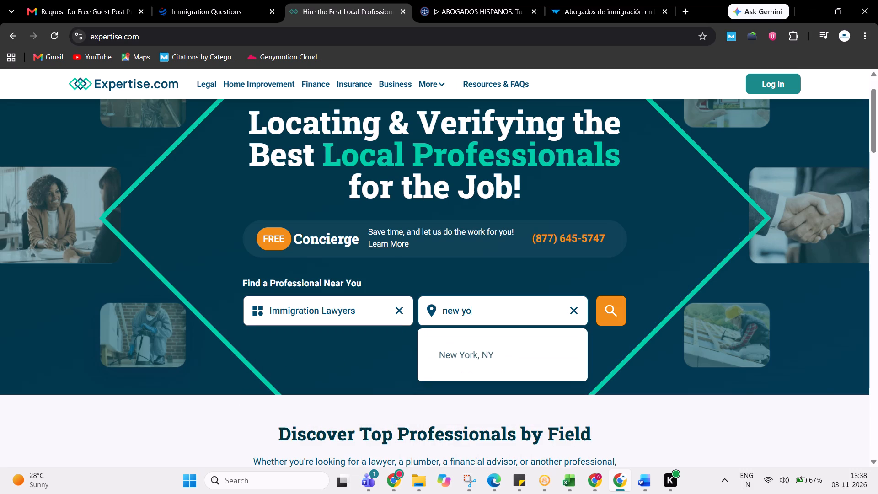
{"action": "left_click", "coordinate": [498, 354]}
{"action": "left_click", "coordinate": [605, 312]}
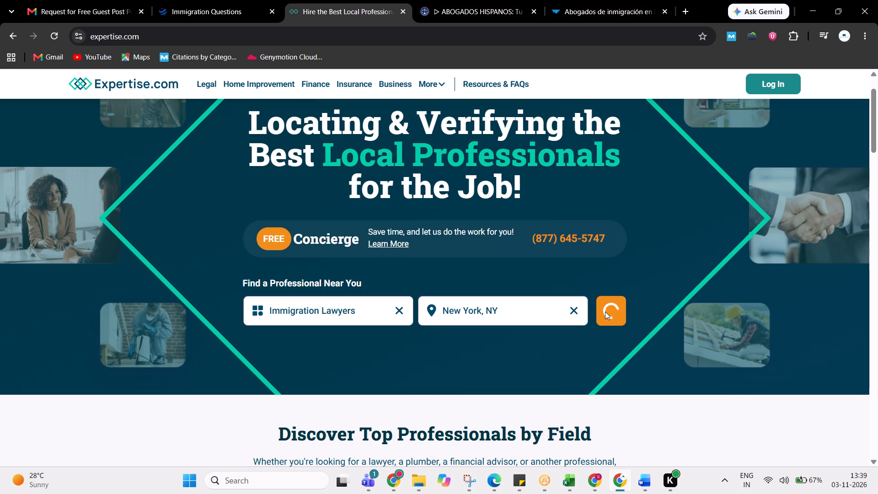
Find "berd" on the New York immigration lawyers page and look through the provider listings for the firm.
{"action": "scroll", "coordinate": [605, 311], "scroll_direction": "down", "scroll_amount": 4}
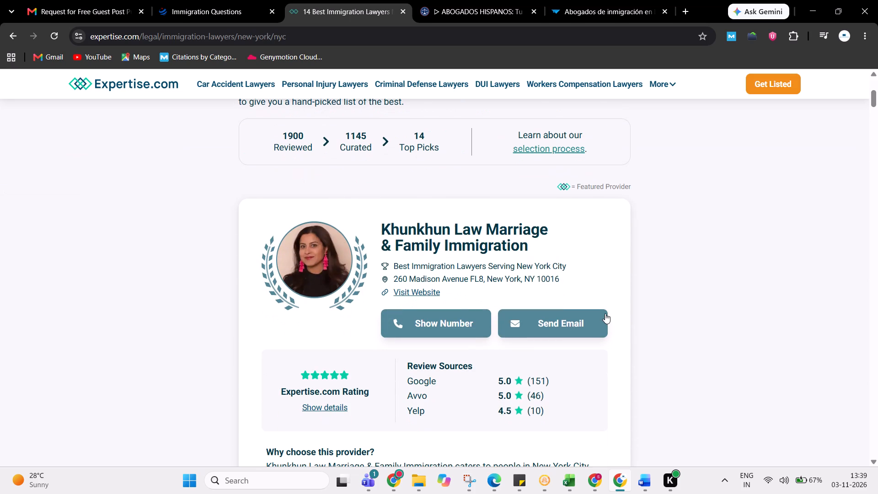
{"action": "key", "text": "ctrl+f"}
{"action": "type", "text": "berd"}
{"action": "left_click", "coordinate": [702, 59]}
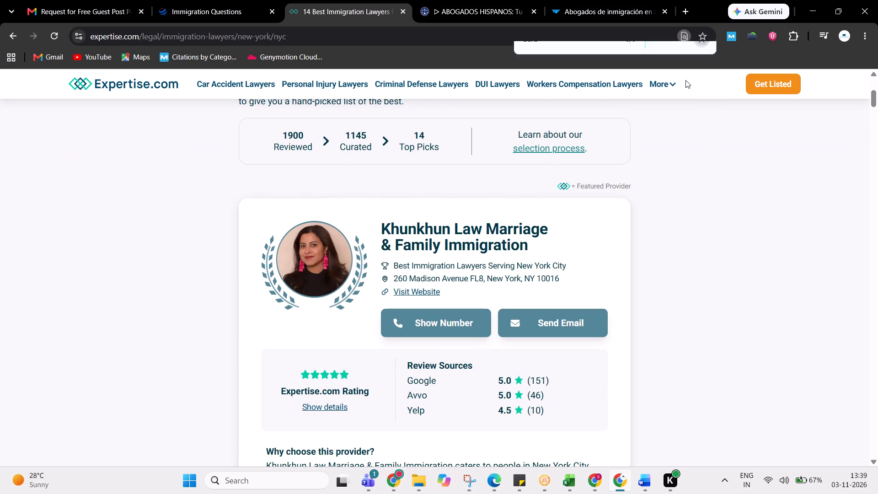
{"action": "scroll", "coordinate": [518, 278], "scroll_direction": "down", "scroll_amount": 20}
{"action": "scroll", "coordinate": [518, 278], "scroll_direction": "down", "scroll_amount": 20}
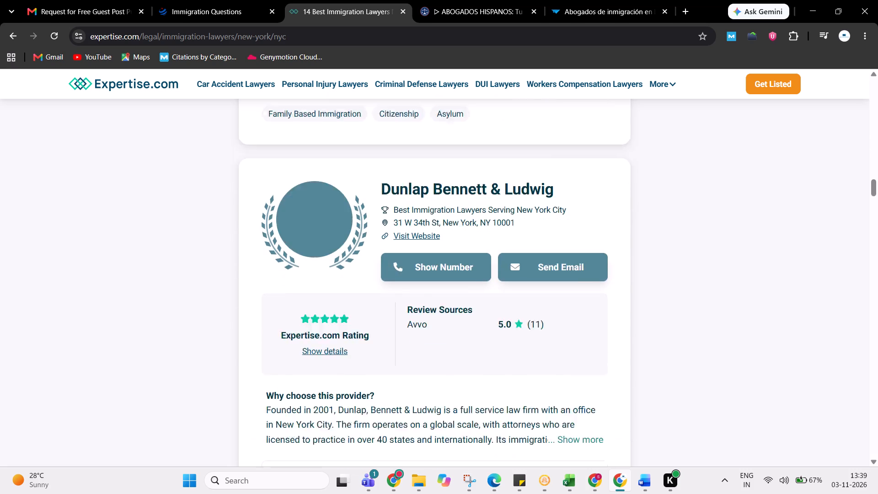
{"action": "scroll", "coordinate": [548, 364], "scroll_direction": "down", "scroll_amount": 15}
{"action": "scroll", "coordinate": [550, 370], "scroll_direction": "down", "scroll_amount": 17}
{"action": "scroll", "coordinate": [553, 379], "scroll_direction": "down", "scroll_amount": 8}
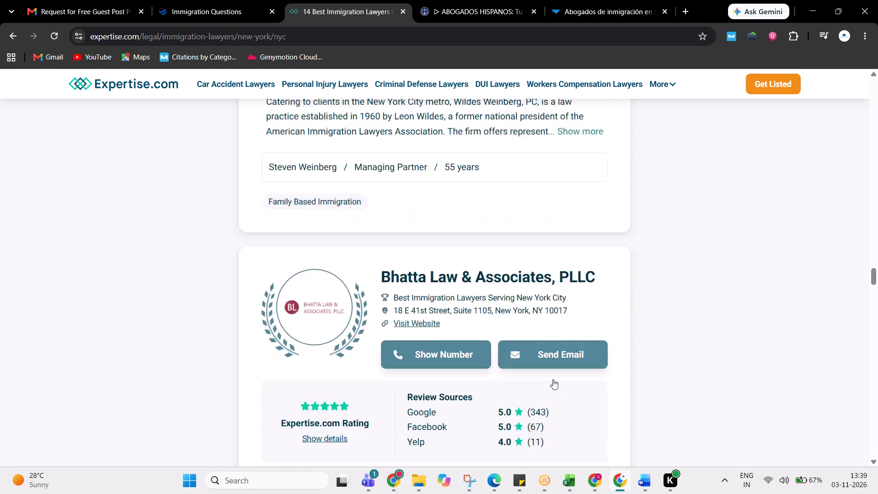
{"action": "scroll", "coordinate": [553, 379], "scroll_direction": "down", "scroll_amount": 15}
{"action": "scroll", "coordinate": [553, 380], "scroll_direction": "down", "scroll_amount": 15}
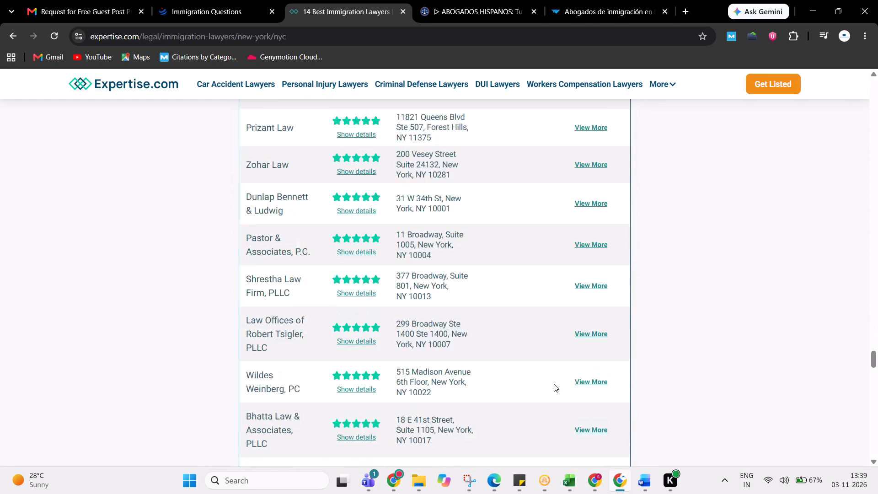
{"action": "scroll", "coordinate": [573, 384], "scroll_direction": "up", "scroll_amount": 6}
{"action": "scroll", "coordinate": [573, 384], "scroll_direction": "down", "scroll_amount": 17}
{"action": "scroll", "coordinate": [573, 404], "scroll_direction": "down", "scroll_amount": 20}
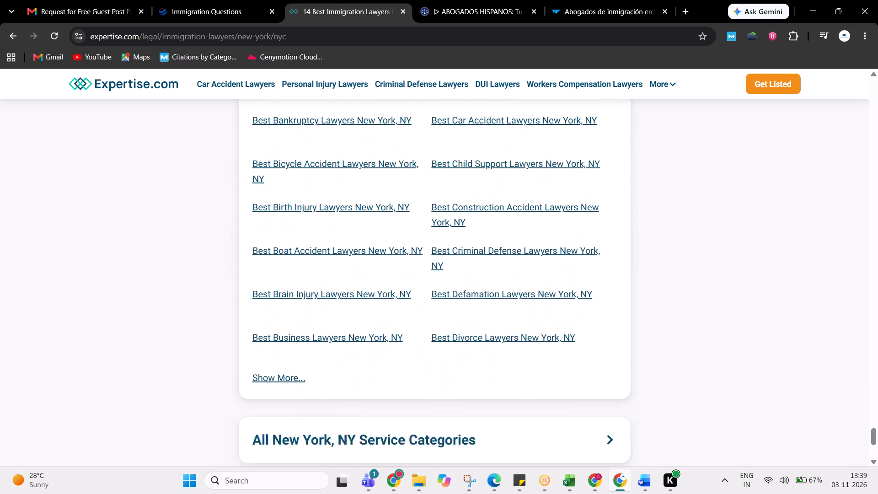
{"action": "scroll", "coordinate": [573, 413], "scroll_direction": "up", "scroll_amount": 15}
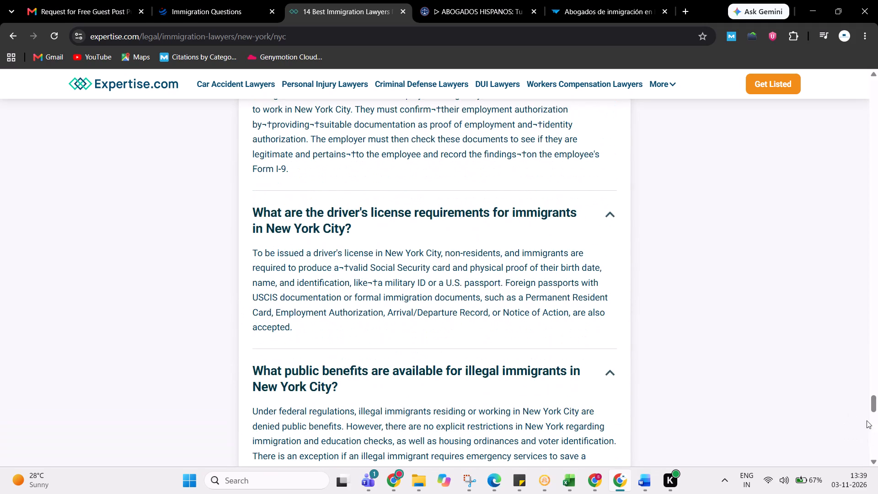
{"action": "left_click_drag", "start_coordinate": [872, 402], "coordinate": [877, 84]}
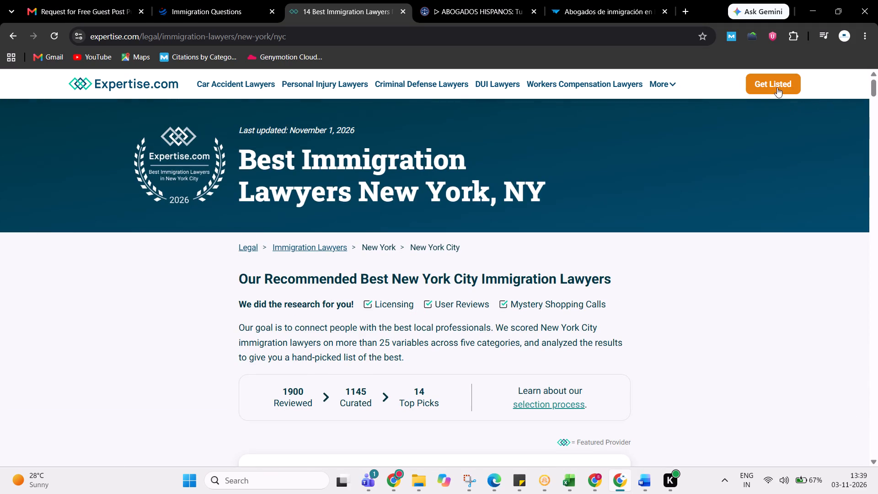
Copy the Expertise.com site address and search the Berdklauss Link Building Reports workbook for all occurrences of "expertise.com".
{"action": "left_click_drag", "start_coordinate": [139, 35], "coordinate": [96, 36]}
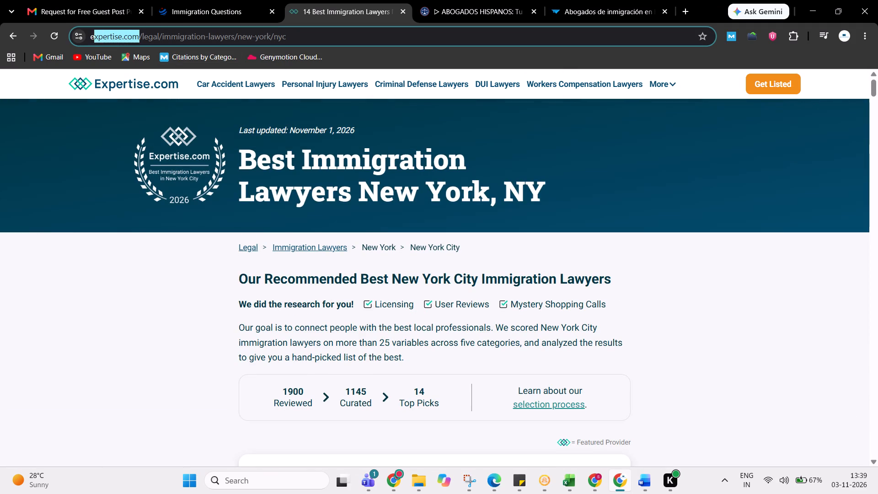
{"action": "left_click_drag", "start_coordinate": [96, 36], "coordinate": [91, 37]}
{"action": "key", "text": "ctrl+c"}
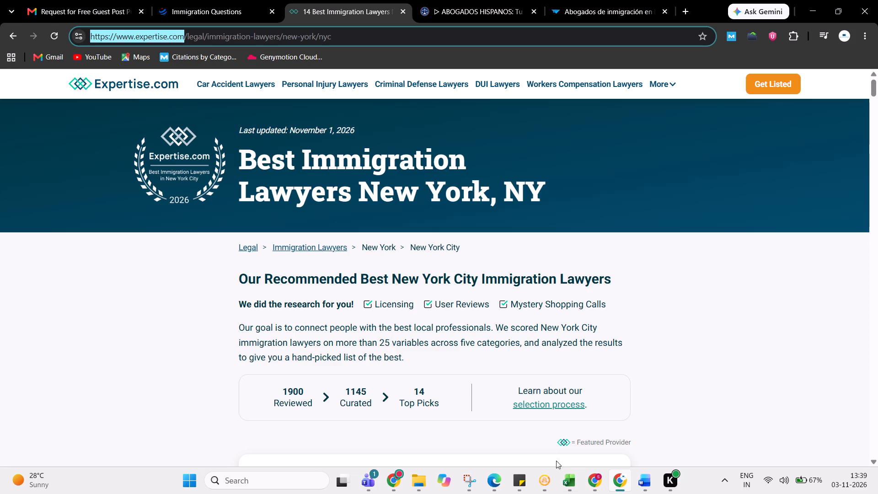
{"action": "left_click", "coordinate": [578, 483]}
{"action": "left_click", "coordinate": [603, 401]}
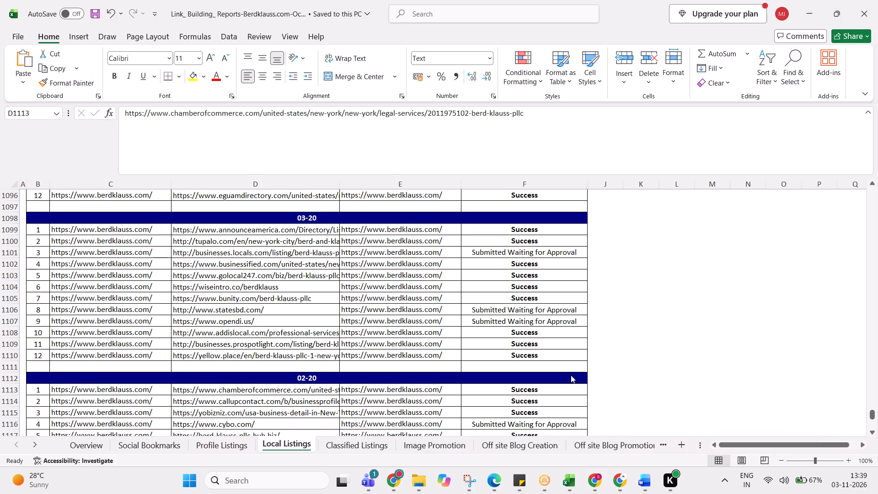
{"action": "key", "text": "ctrl+f"}
{"action": "key", "text": "ctrl+v"}
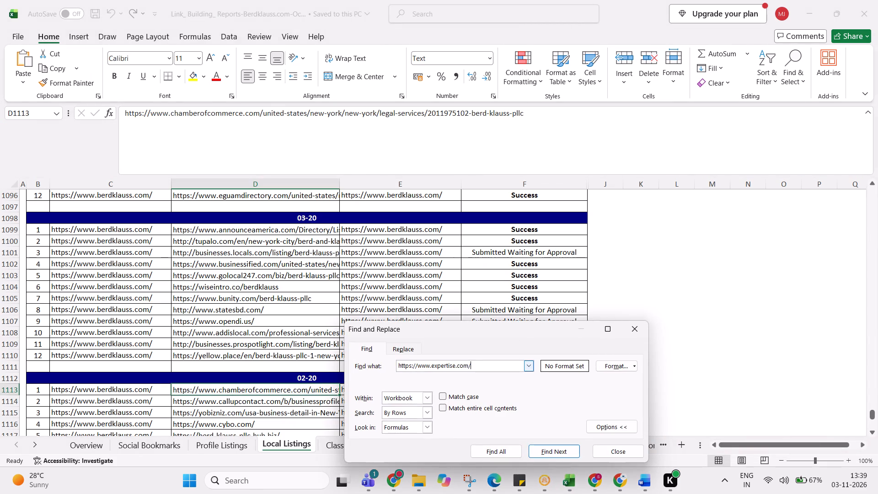
{"action": "left_click_drag", "start_coordinate": [429, 365], "coordinate": [339, 365]}
{"action": "key", "text": "Delete"}
{"action": "key", "text": "Delete"}
{"action": "left_click", "coordinate": [451, 363]}
{"action": "key", "text": "BackSpace"}
{"action": "left_click", "coordinate": [501, 450]}
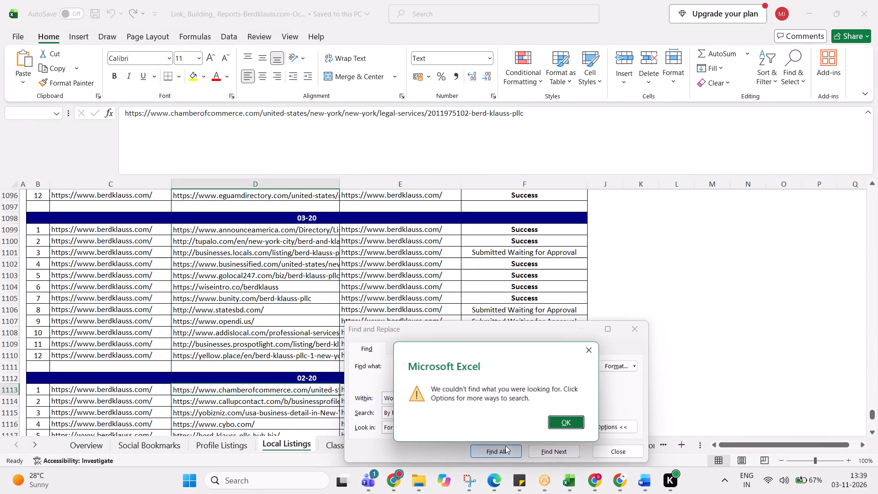
{"action": "left_click", "coordinate": [570, 424]}
Search the Berdklauss Competitor Link Building Report workbook for all occurrences of "expertise.com" and select the matching competitor link.
{"action": "left_click", "coordinate": [573, 486]}
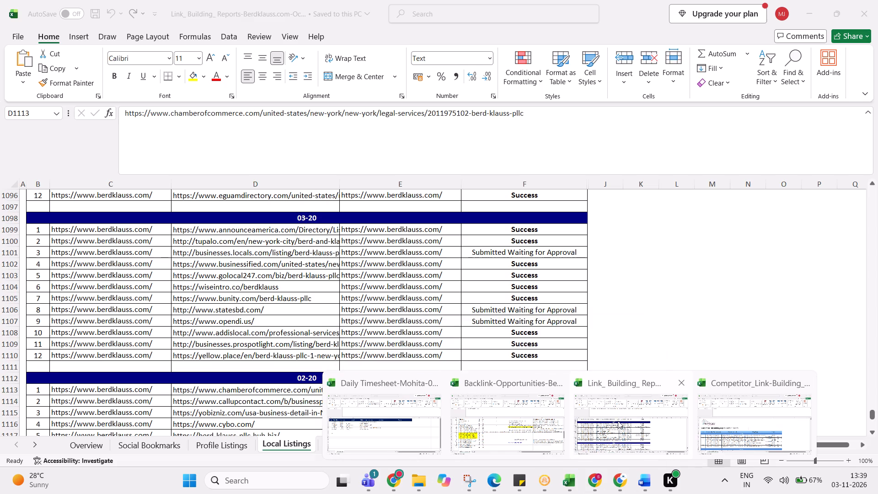
{"action": "left_click", "coordinate": [714, 423]}
{"action": "key", "text": "ctrl+f"}
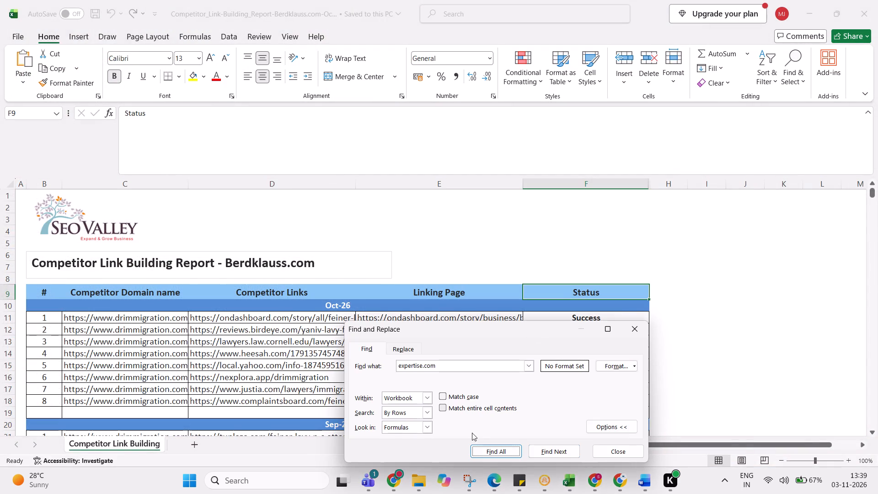
{"action": "left_click", "coordinate": [489, 449]}
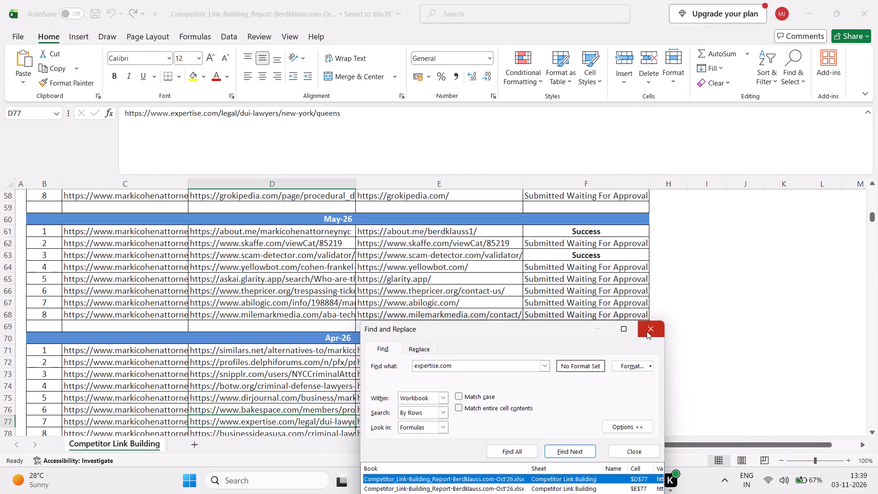
{"action": "left_click_drag", "start_coordinate": [542, 333], "coordinate": [673, 256]}
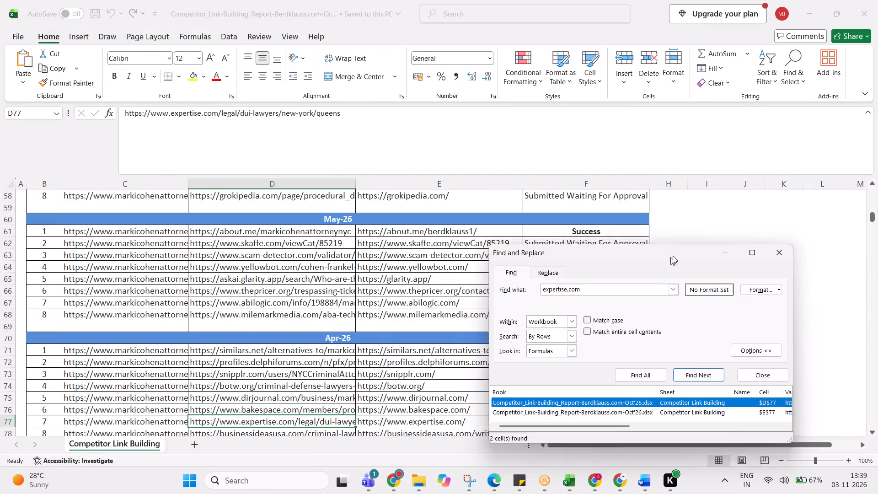
{"action": "left_click_drag", "start_coordinate": [673, 256], "coordinate": [739, 169]}
{"action": "left_click", "coordinate": [311, 423]}
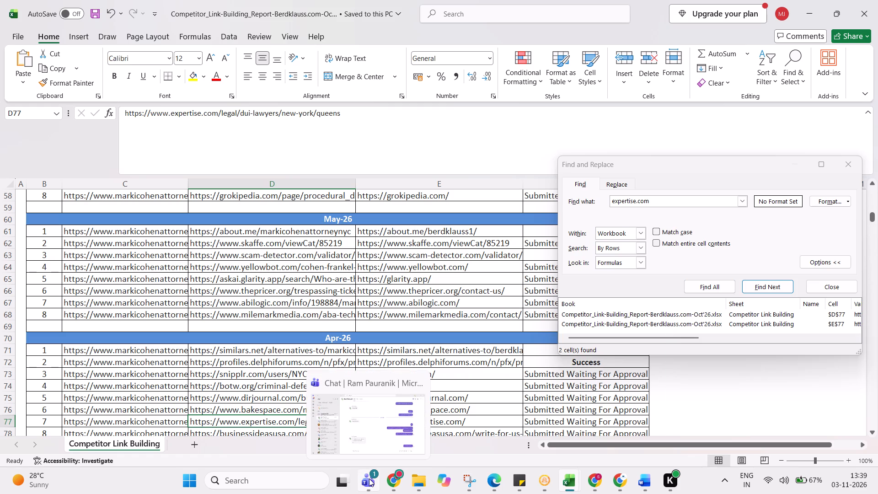
Switch to File Explorer, go up to the Campaigns folder and open the Millenium folder.
{"action": "left_click", "coordinate": [597, 486]}
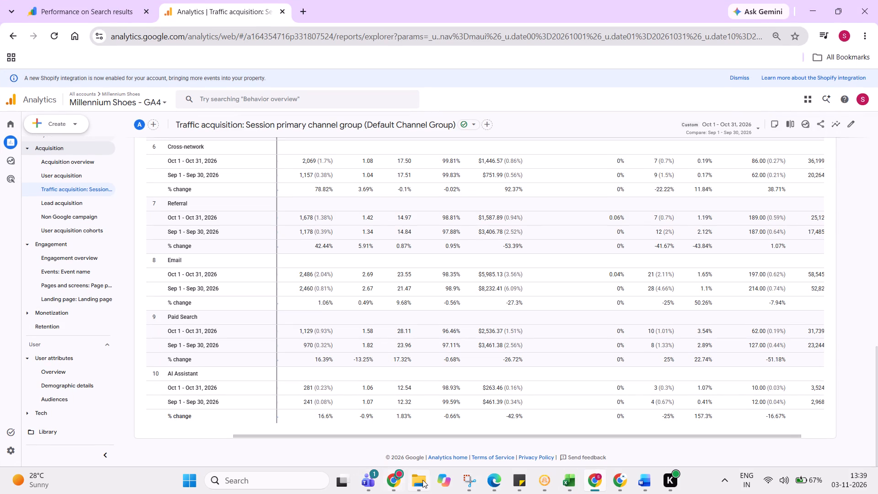
{"action": "left_click", "coordinate": [409, 434]}
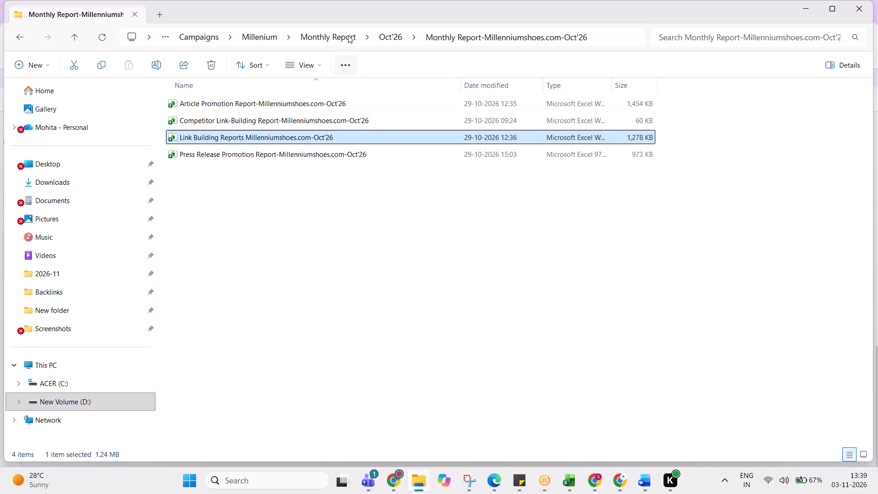
{"action": "left_click", "coordinate": [205, 36]}
{"action": "double_click", "coordinate": [512, 129]}
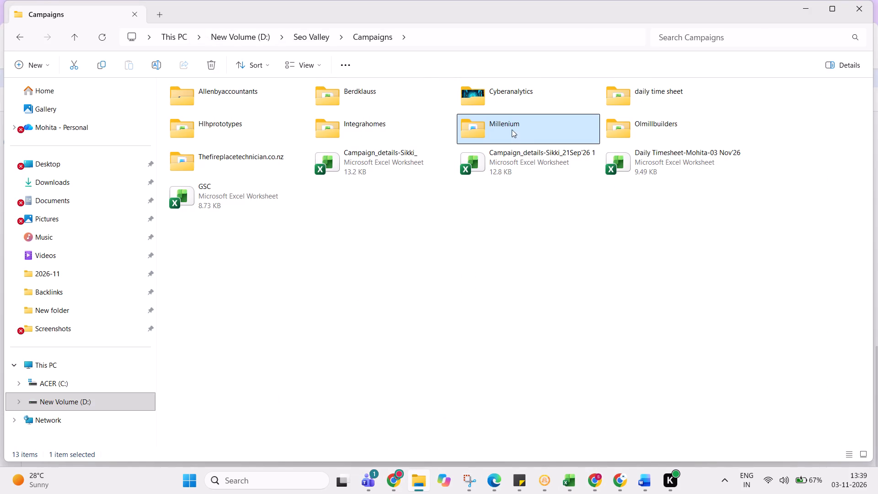
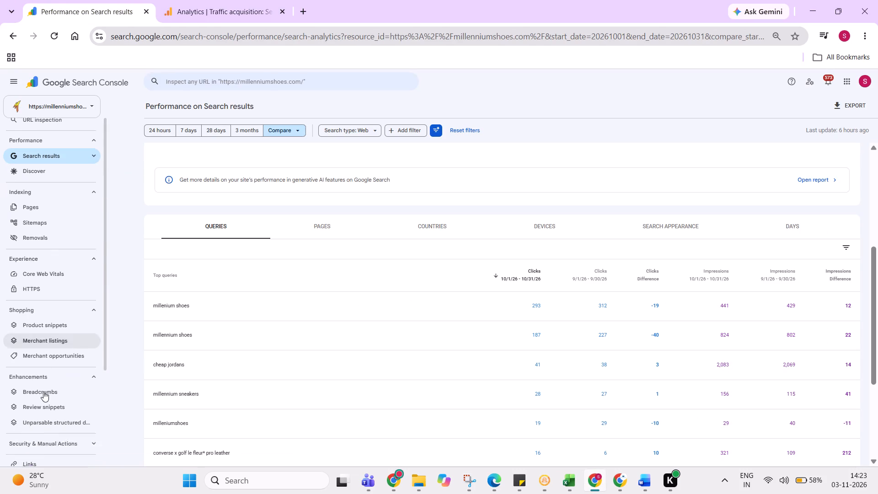
Open the Links report for the millenniumshoes.com property in Google Search Console.
{"action": "left_click", "coordinate": [36, 371]}
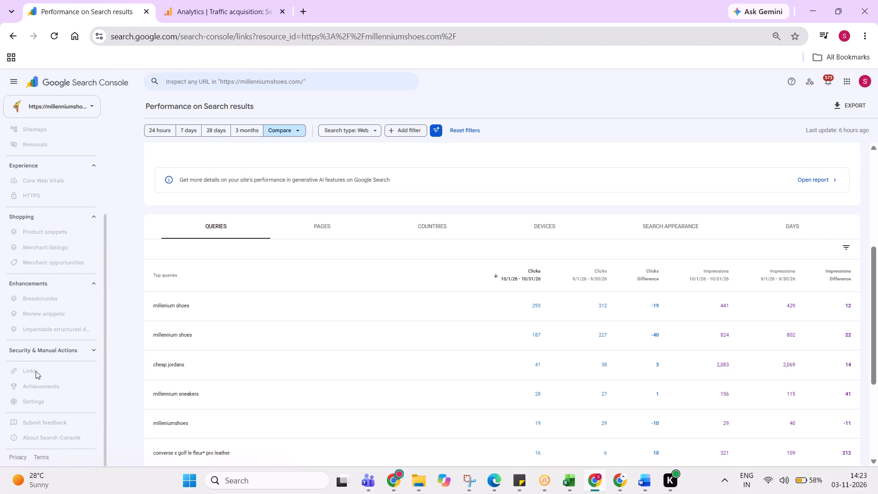
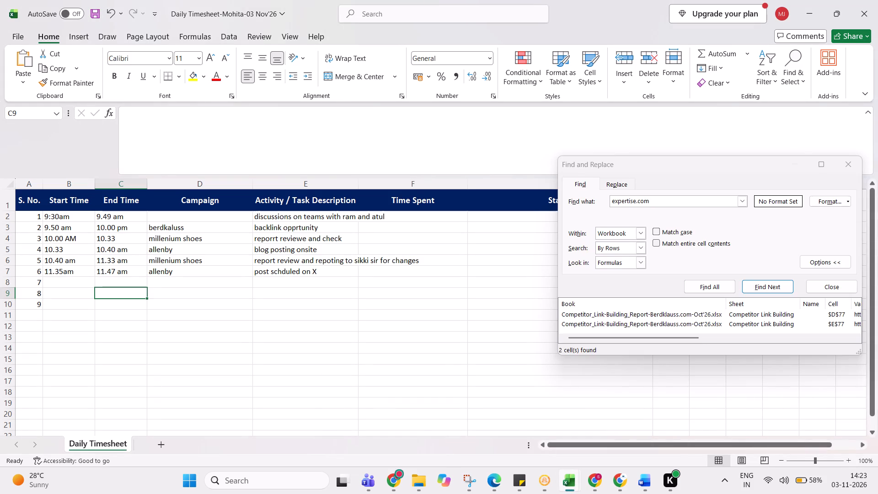
Close the Find and Replace dialog over the daily timesheet.
{"action": "left_click", "coordinate": [846, 166]}
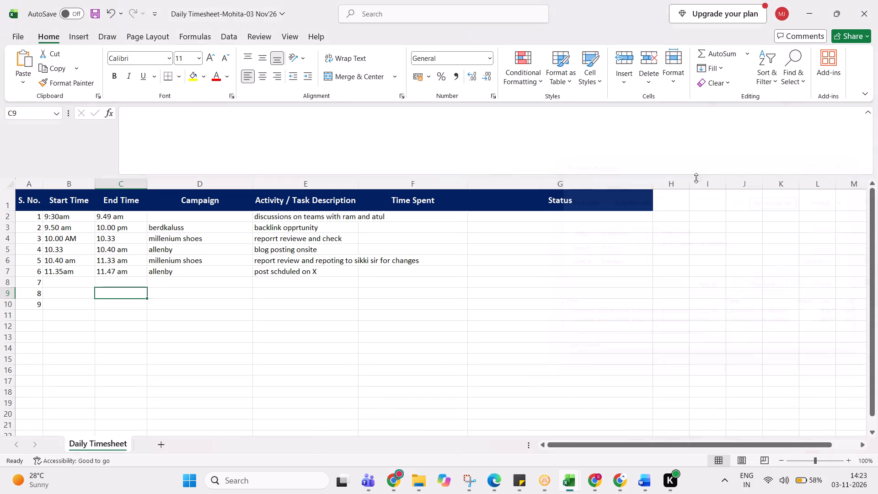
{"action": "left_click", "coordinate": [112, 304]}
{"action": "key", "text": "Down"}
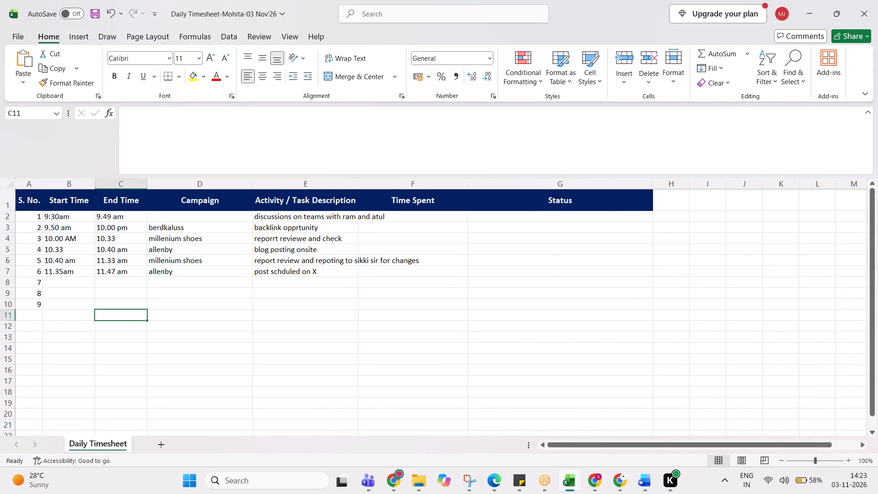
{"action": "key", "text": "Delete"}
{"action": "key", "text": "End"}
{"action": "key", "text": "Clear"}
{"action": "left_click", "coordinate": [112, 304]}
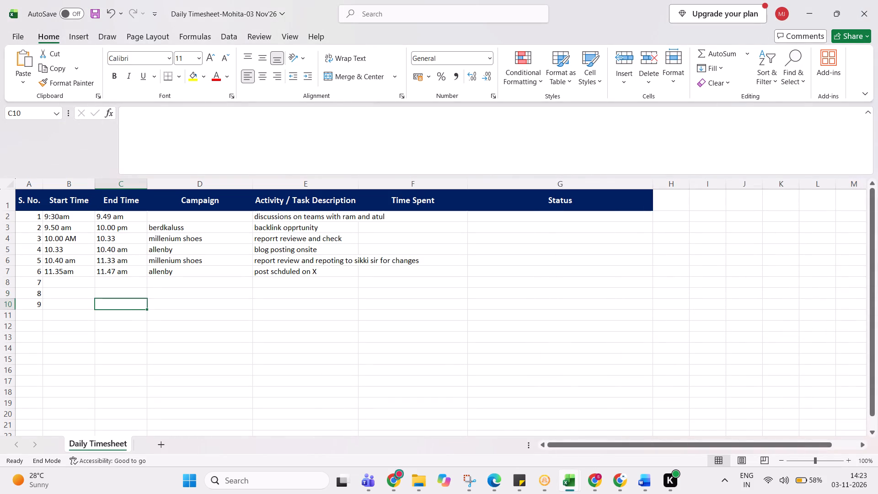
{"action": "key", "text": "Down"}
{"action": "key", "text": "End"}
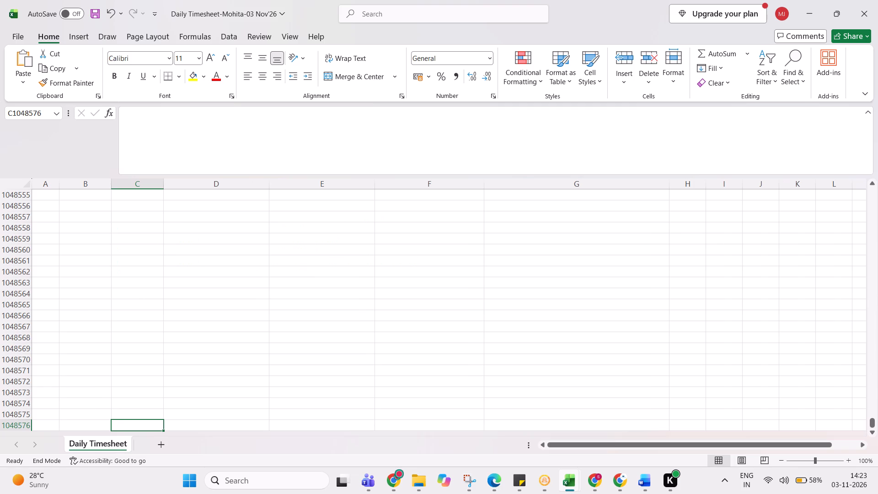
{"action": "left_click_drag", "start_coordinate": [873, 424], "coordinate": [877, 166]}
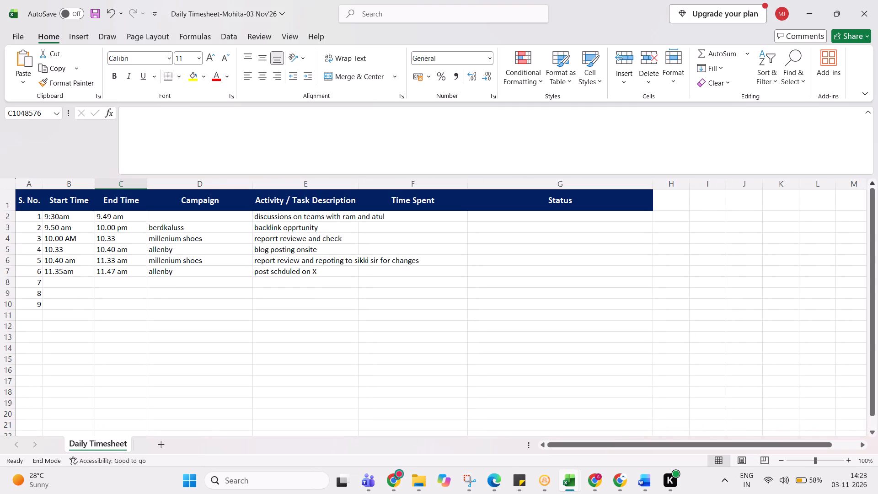
Log entry 8 in the daily timesheet as a break, with end time 2.15 pm and start time 1.45 pm, and save the workbook.
{"action": "left_click", "coordinate": [108, 298]}
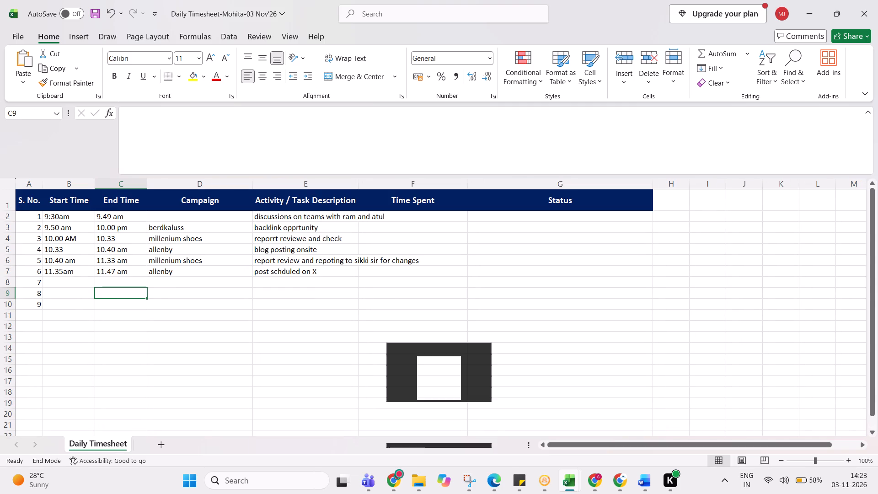
{"action": "type", "text": "2.15"}
{"action": "key", "text": "space"}
{"action": "type", "text": "pm"}
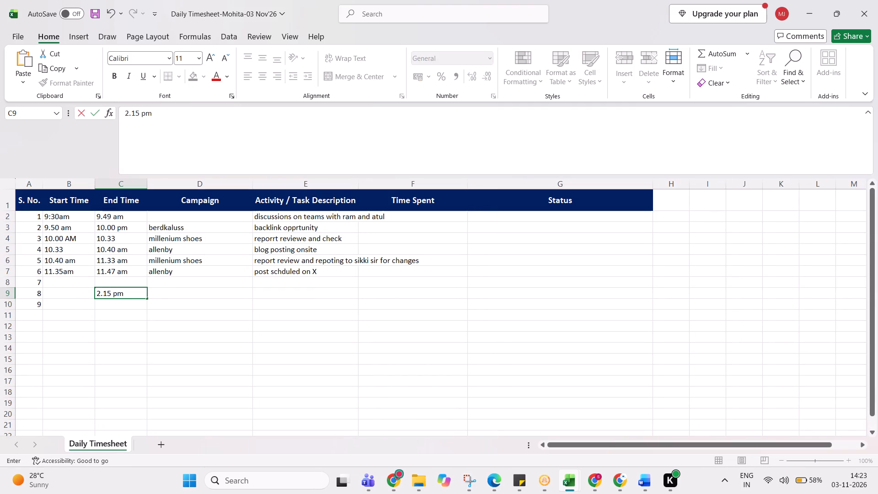
{"action": "left_click", "coordinate": [177, 294]}
{"action": "type", "text": "break"}
{"action": "key", "text": "ctrl+s"}
{"action": "left_click", "coordinate": [70, 295]}
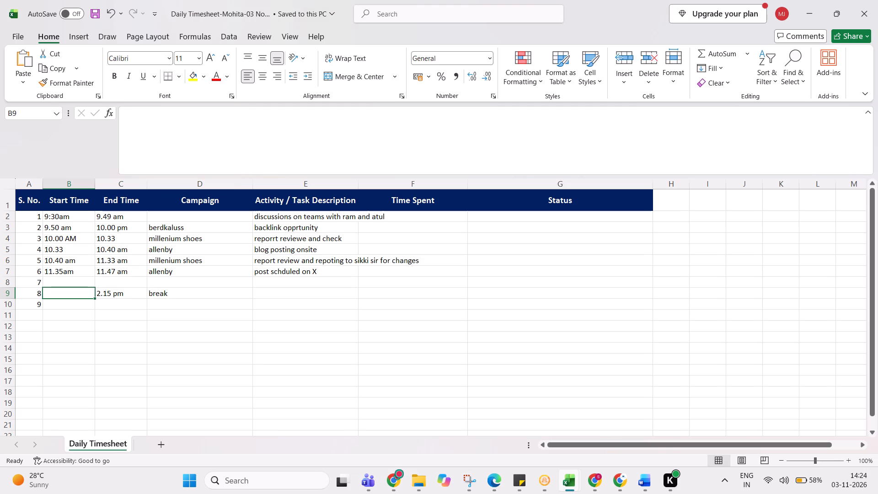
{"action": "type", "text": "1.45"}
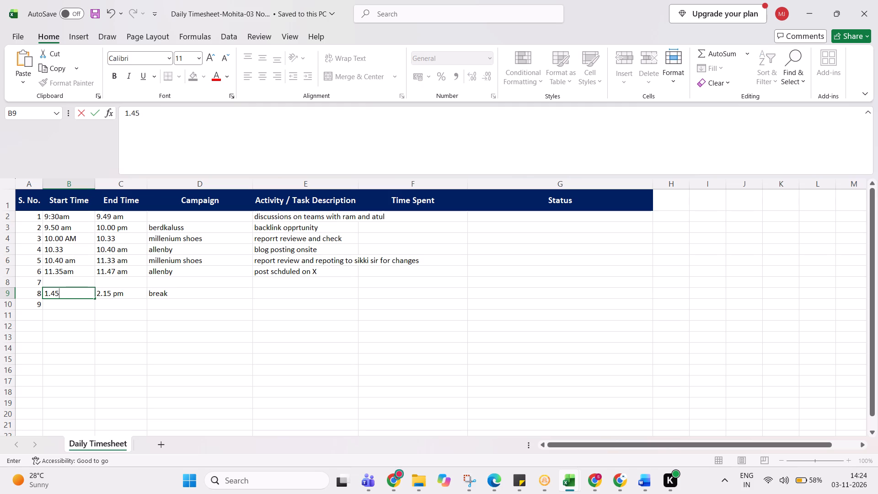
{"action": "key", "text": "space"}
{"action": "type", "text": "pm"}
{"action": "left_click", "coordinate": [69, 279]}
{"action": "key", "text": "ctrl+s"}
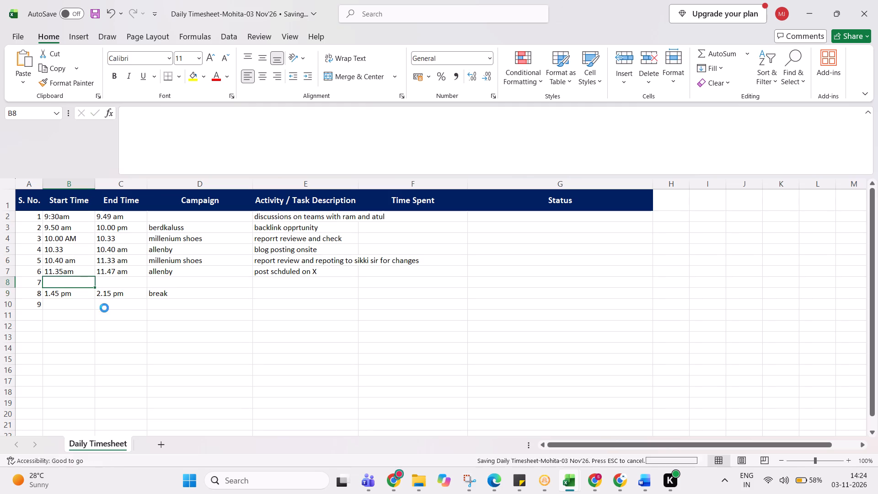
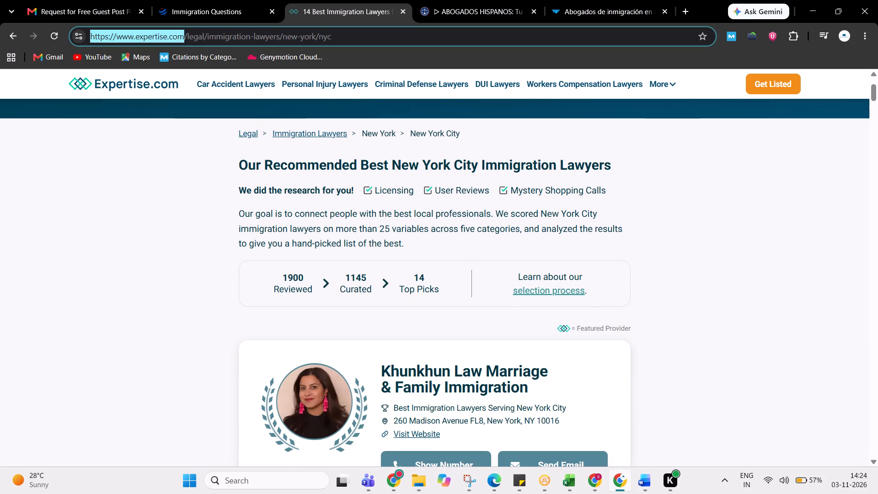
Open Expertise.com's Get Listed form from the New York City immigration lawyers page.
{"action": "scroll", "coordinate": [326, 267], "scroll_direction": "down", "scroll_amount": 2}
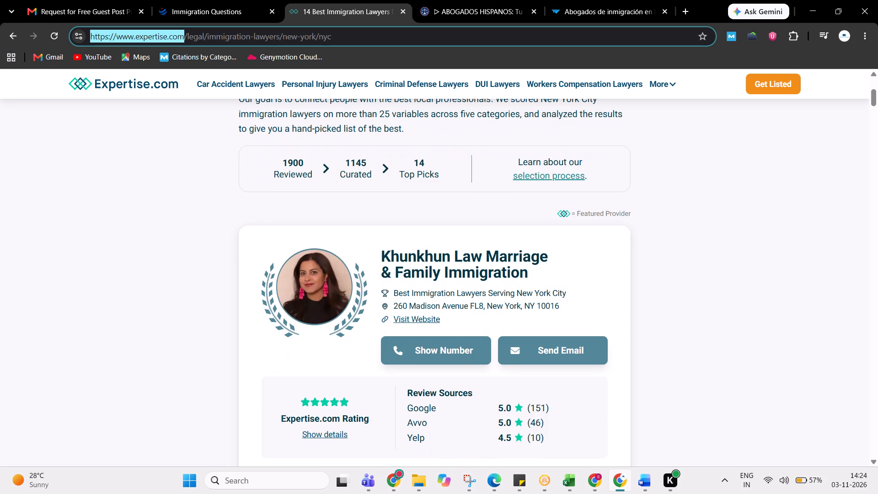
{"action": "scroll", "coordinate": [326, 267], "scroll_direction": "up", "scroll_amount": 15}
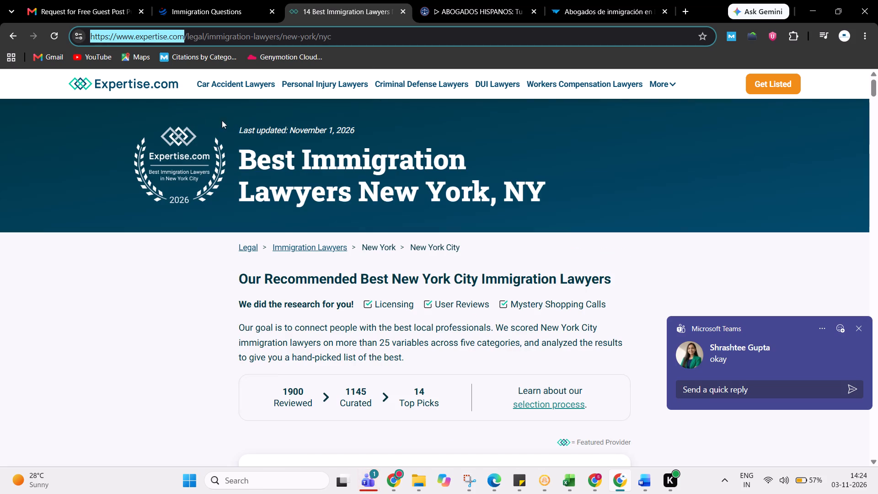
{"action": "left_click", "coordinate": [792, 82]}
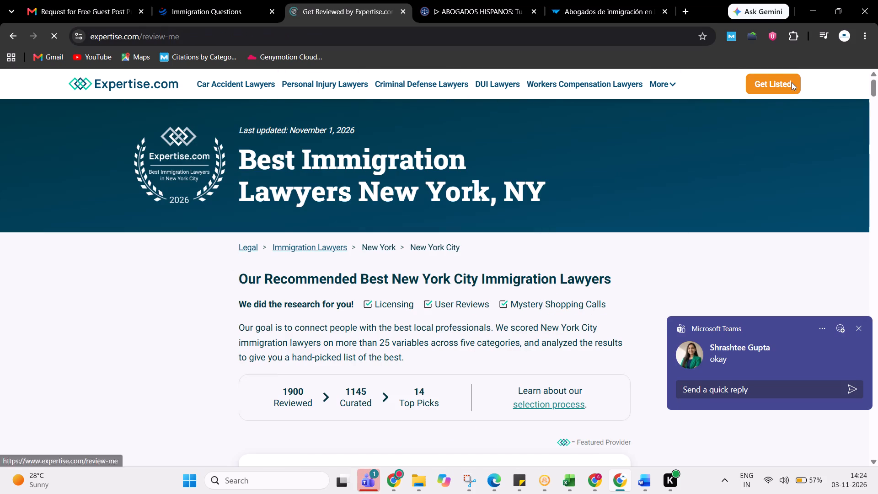
{"action": "scroll", "coordinate": [622, 271], "scroll_direction": "down", "scroll_amount": 1}
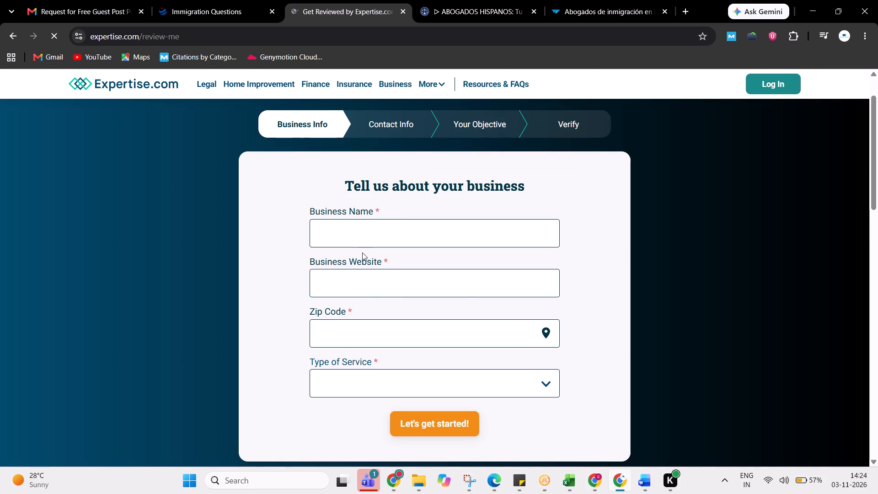
{"action": "left_click", "coordinate": [362, 236]}
{"action": "left_click", "coordinate": [426, 269]}
{"action": "left_click", "coordinate": [362, 274]}
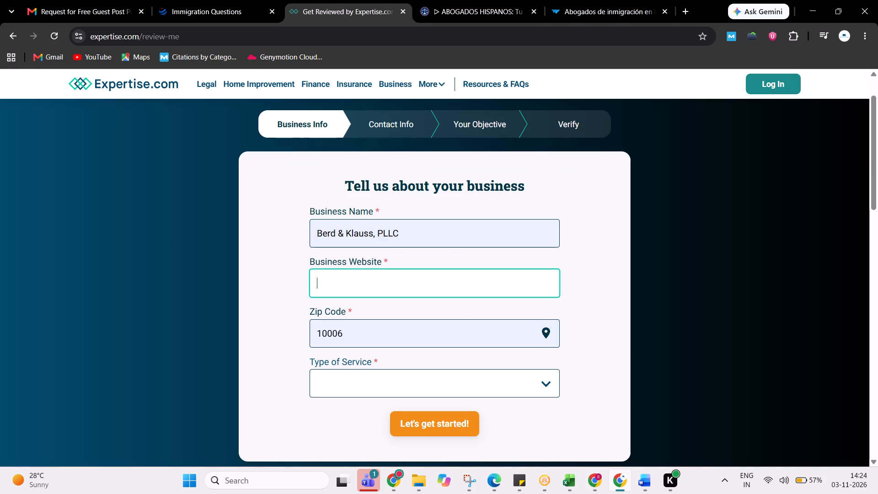
{"action": "left_click", "coordinate": [390, 485]}
{"action": "left_click", "coordinate": [147, 0]}
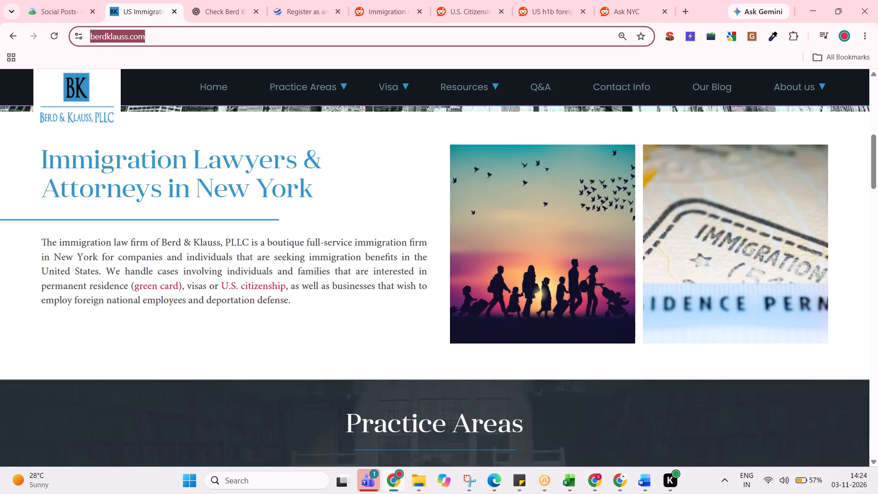
{"action": "triple_click", "coordinate": [153, 39]}
{"action": "key", "text": "ctrl+c"}
{"action": "key", "text": "alt+Tab"}
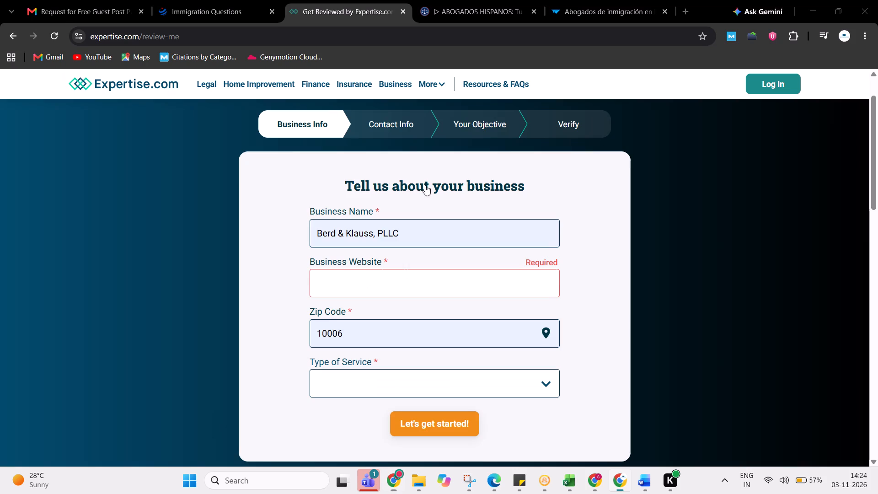
{"action": "key", "text": "ctrl+v"}
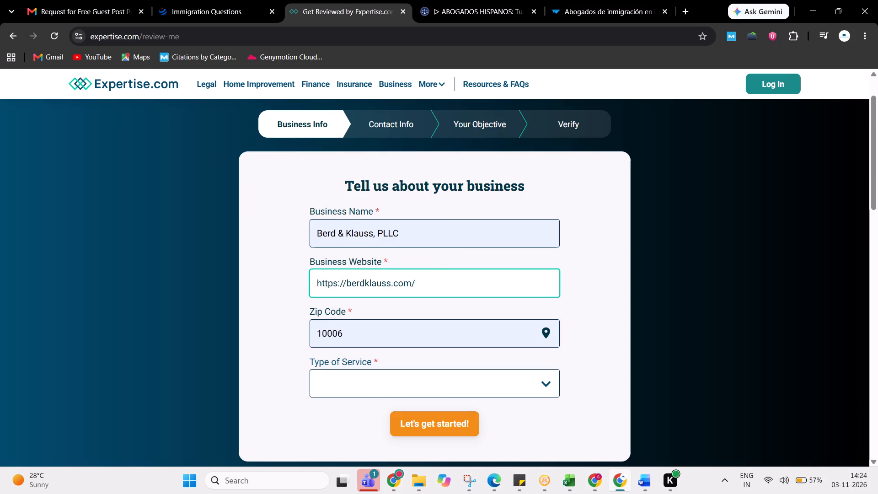
Check the competitor's Expertise.com Queens DUI lawyers link from the Apr-26 section of the competitor link-building report, and return to the report.
{"action": "left_click", "coordinate": [574, 484]}
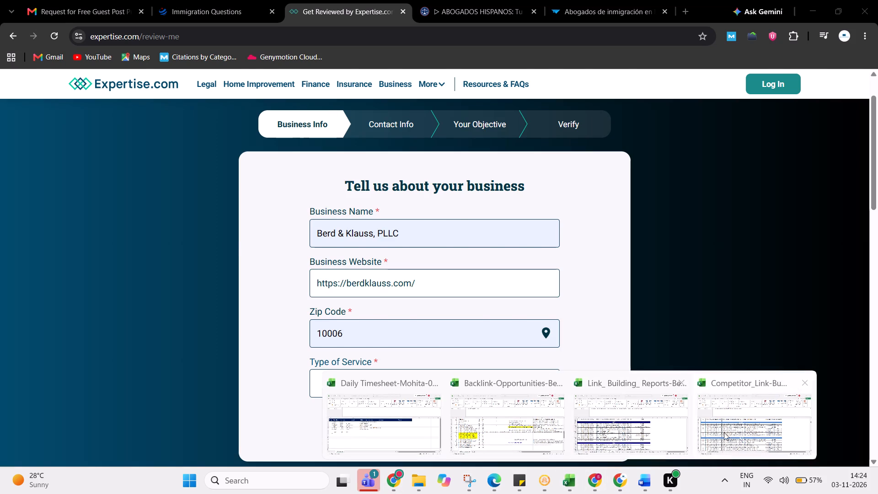
{"action": "left_click", "coordinate": [733, 430]}
{"action": "scroll", "coordinate": [276, 373], "scroll_direction": "down", "scroll_amount": 2}
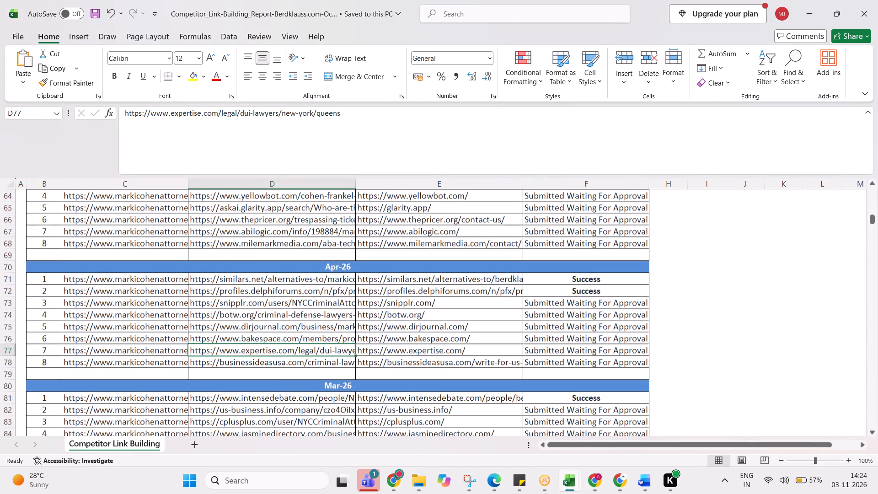
{"action": "left_click", "coordinate": [285, 349]}
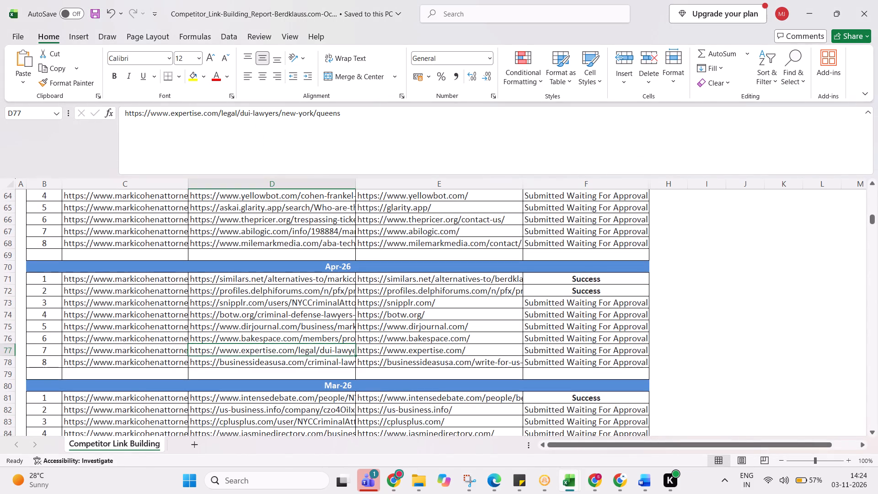
{"action": "key", "text": "ctrl+c"}
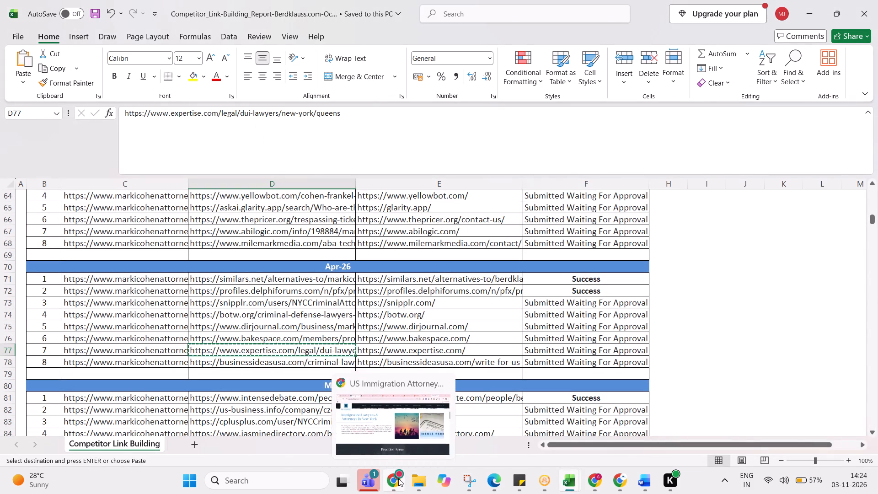
{"action": "left_click", "coordinate": [394, 487]}
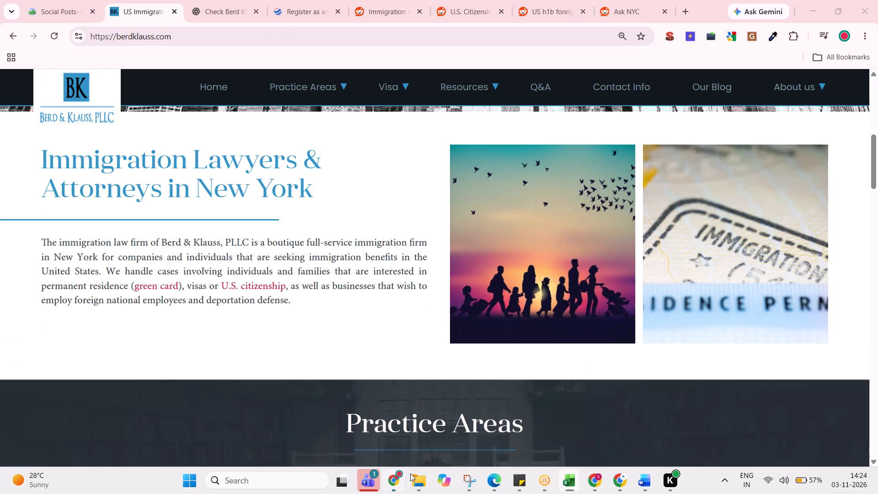
{"action": "left_click", "coordinate": [688, 10]}
{"action": "key", "text": "ctrl+v"}
{"action": "key", "text": "Return"}
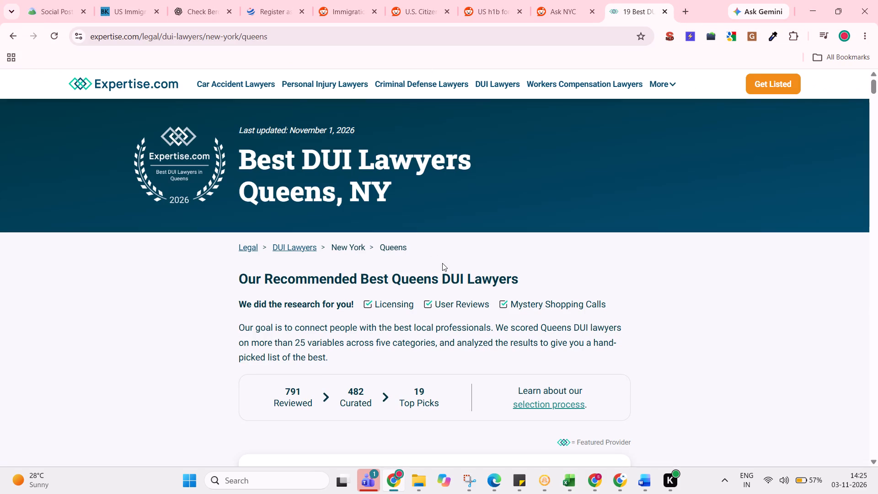
{"action": "scroll", "coordinate": [448, 286], "scroll_direction": "down", "scroll_amount": 5}
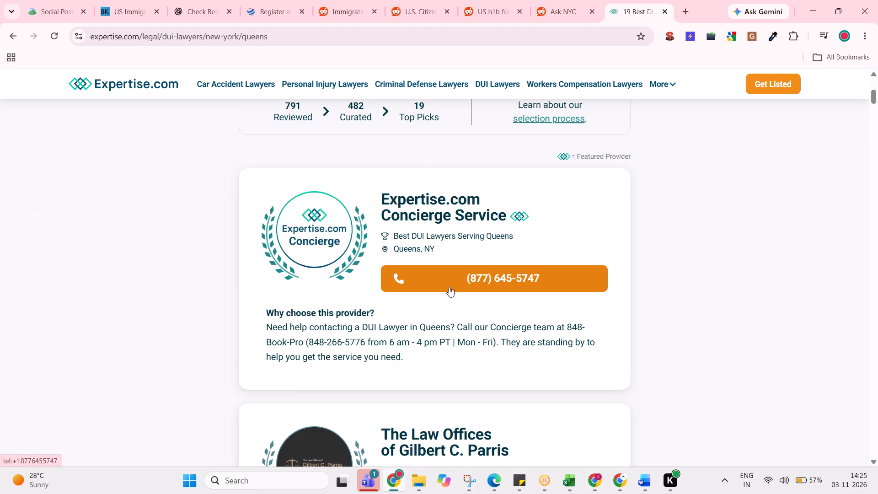
{"action": "left_click", "coordinate": [569, 485]}
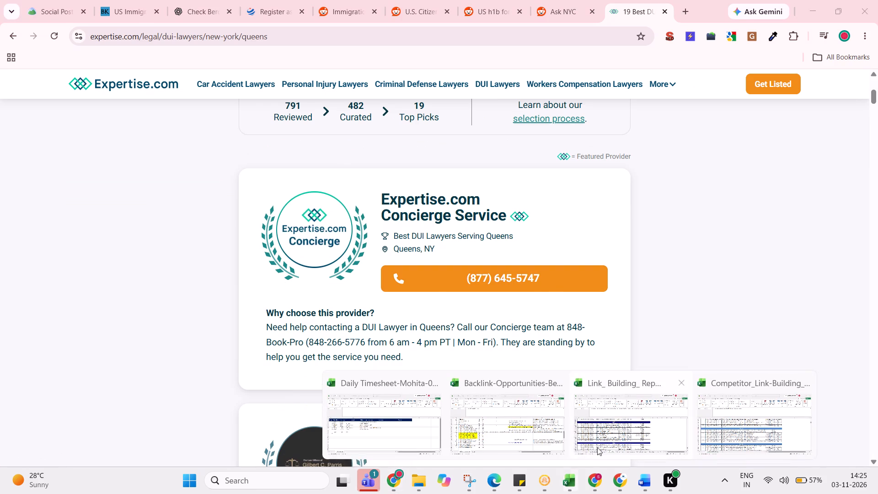
{"action": "left_click", "coordinate": [711, 412]}
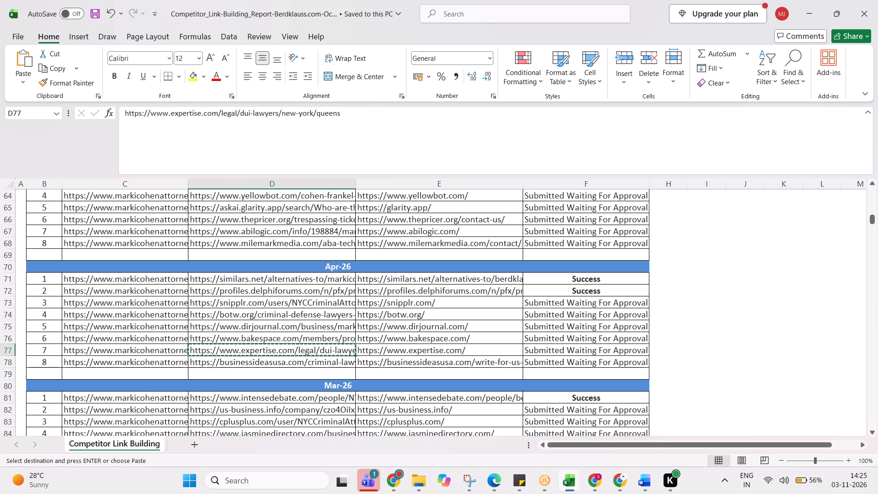
Switch via the Expertise.com form to the Berd & Klauss submission details document in Word to consult the business details.
{"action": "left_click", "coordinate": [616, 483]}
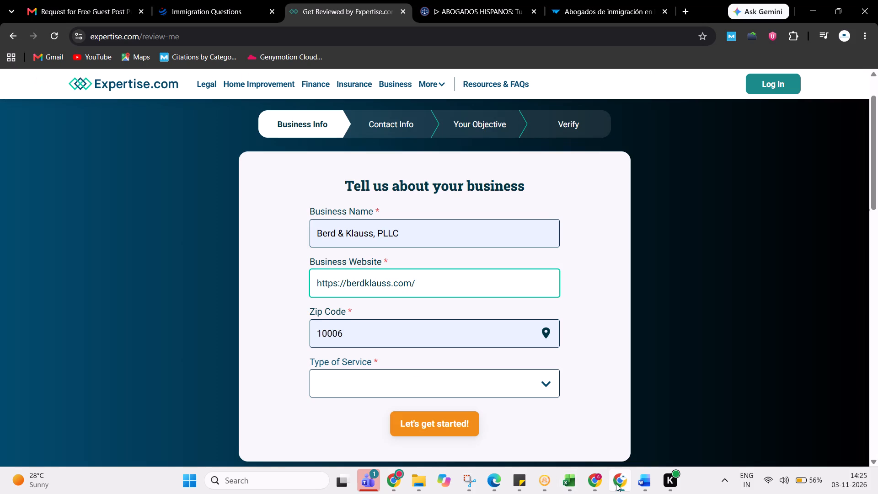
{"action": "left_click", "coordinate": [645, 483]}
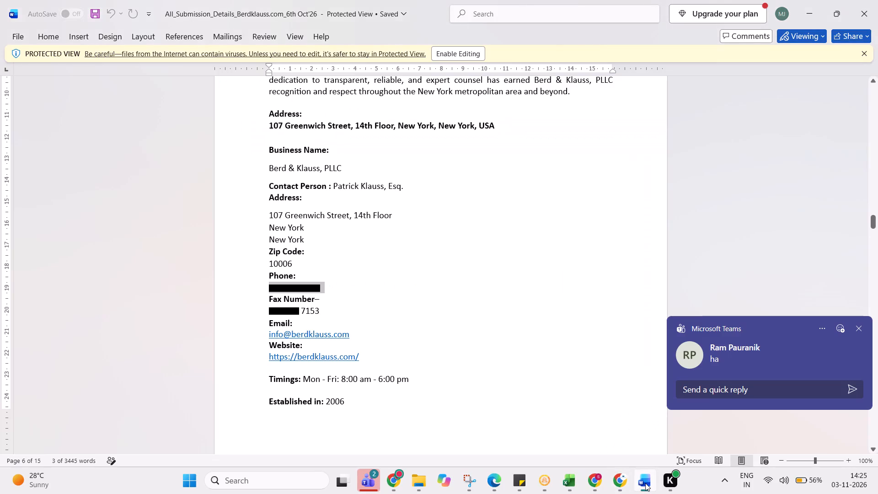
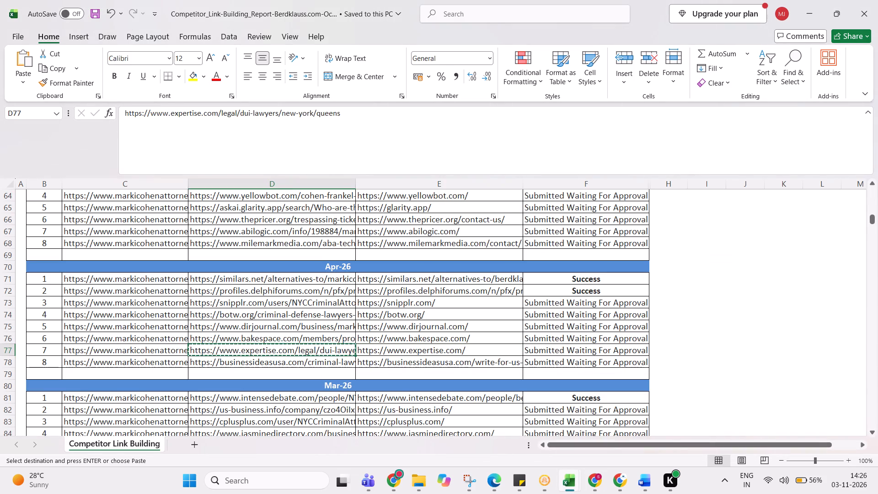
Check the Expertise.com site link and the competitor's listing link in the Apr-26 section of the competitor link-building report.
{"action": "left_click", "coordinate": [400, 350]}
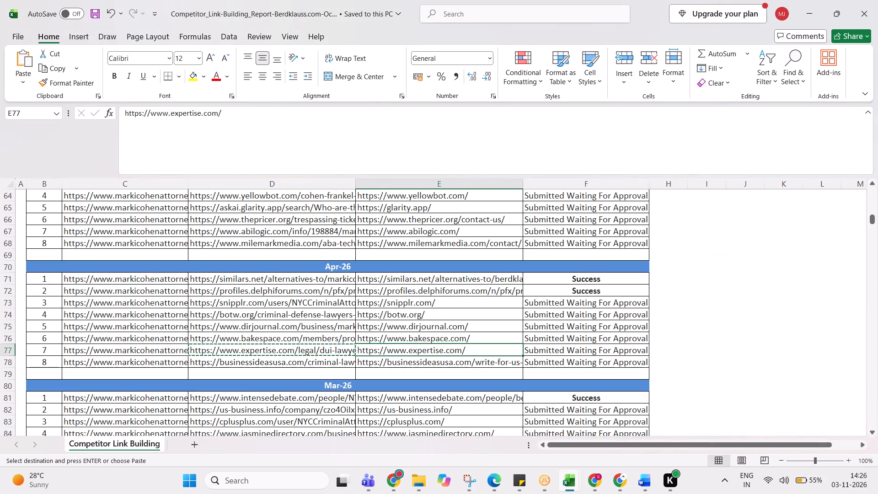
{"action": "left_click", "coordinate": [337, 353]}
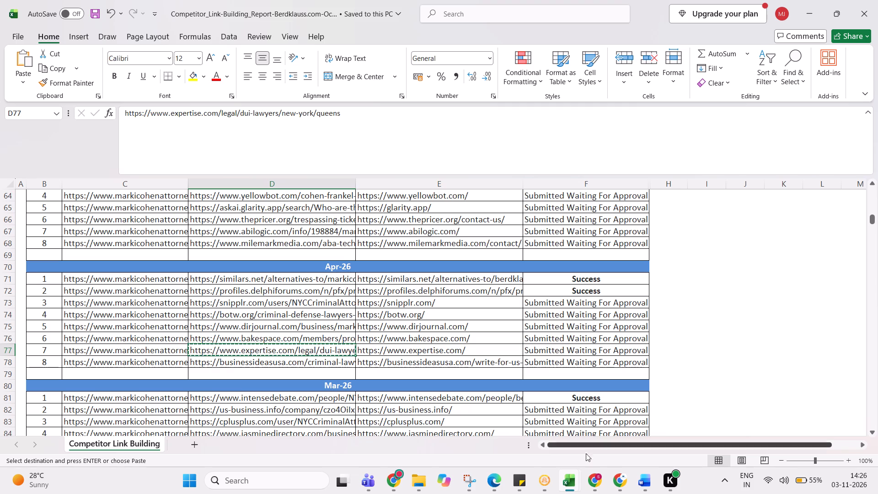
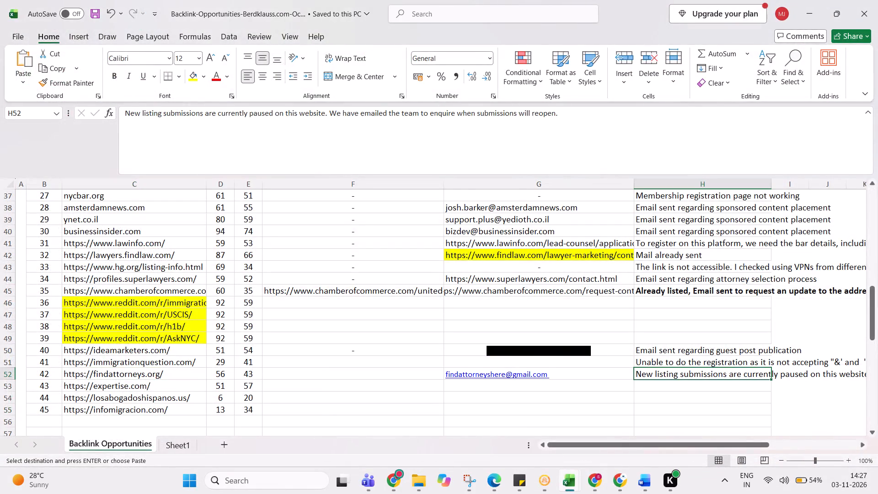
Extend the findattorneys.org remark with "They replied that it requires one time fee of".
{"action": "left_click", "coordinate": [580, 116]}
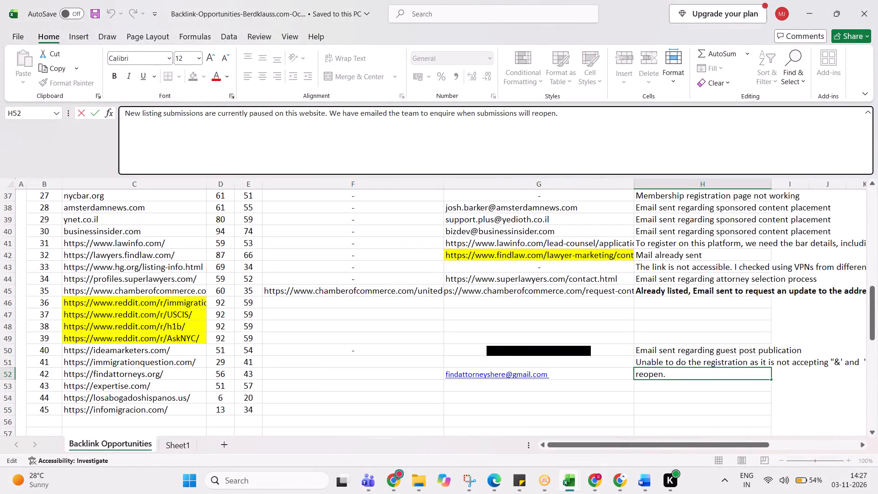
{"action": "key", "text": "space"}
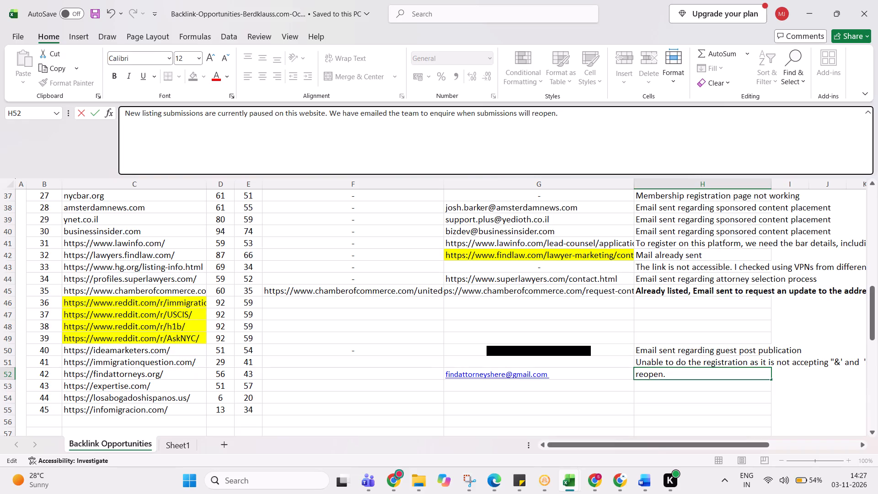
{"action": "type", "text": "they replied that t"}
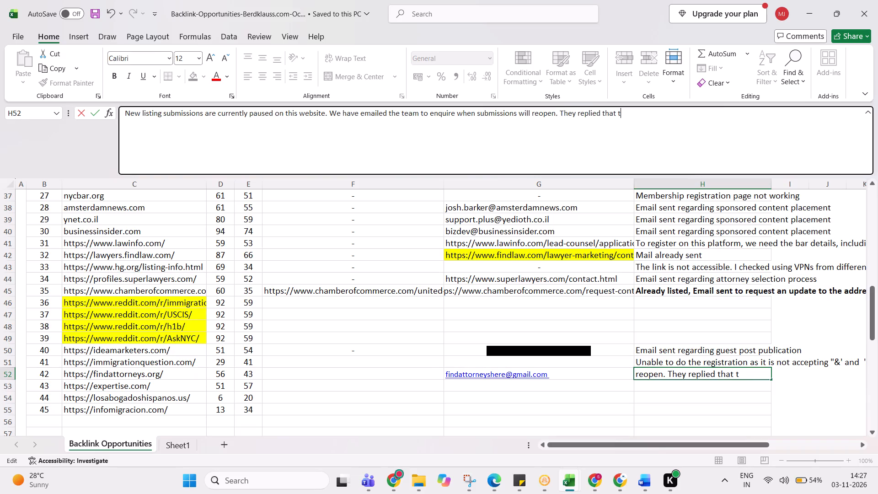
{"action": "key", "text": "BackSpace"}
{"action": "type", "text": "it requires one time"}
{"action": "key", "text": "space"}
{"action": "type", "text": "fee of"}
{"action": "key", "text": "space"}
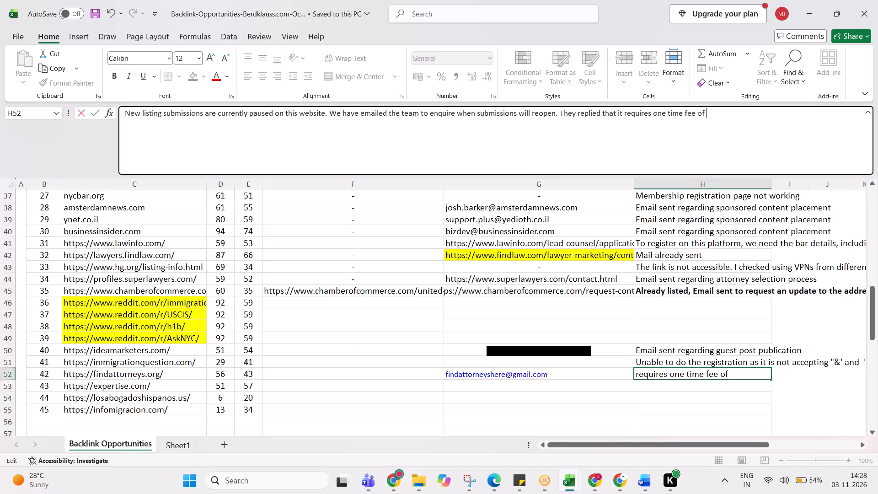
Complete the findattorneys.org remark in the backlink opportunities sheet with the one-time fee amount of $49.
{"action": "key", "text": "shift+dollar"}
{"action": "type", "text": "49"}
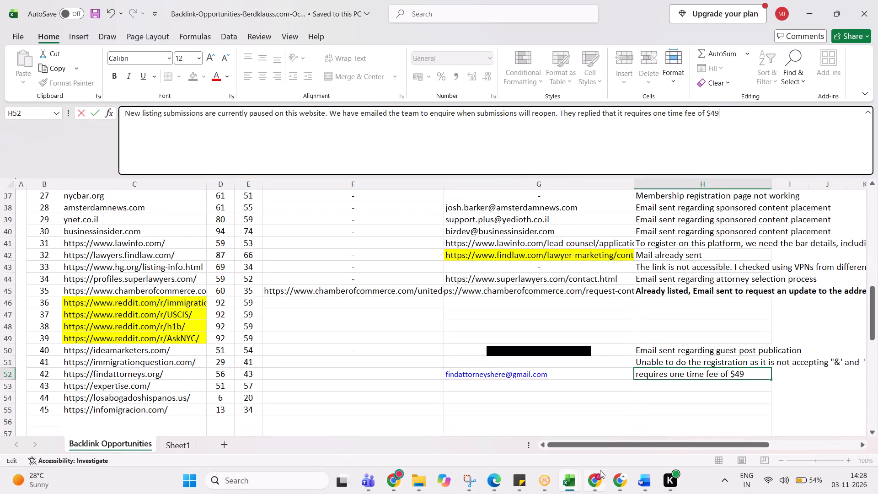
{"action": "left_click", "coordinate": [573, 482]}
{"action": "left_click", "coordinate": [710, 422]}
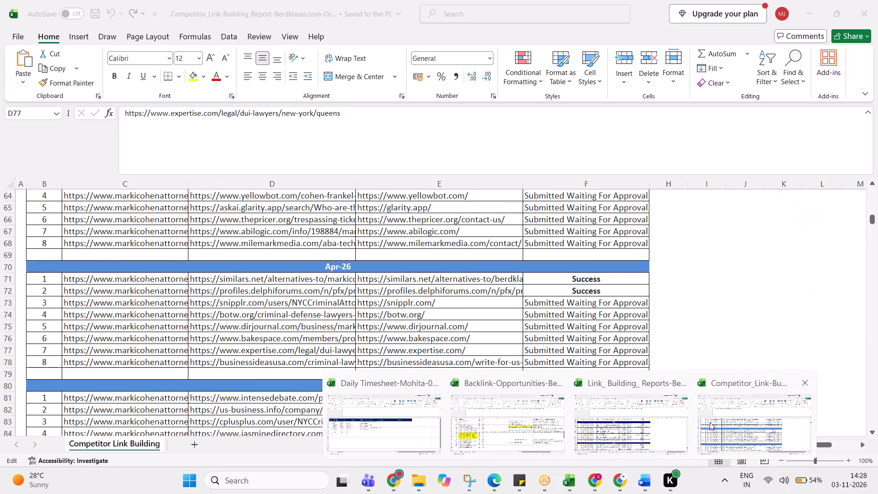
{"action": "left_click", "coordinate": [570, 485]}
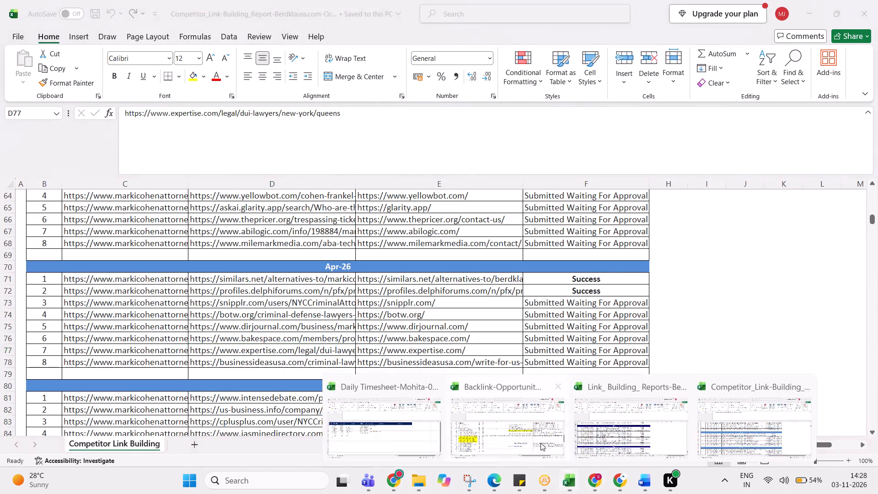
{"action": "left_click", "coordinate": [513, 428]}
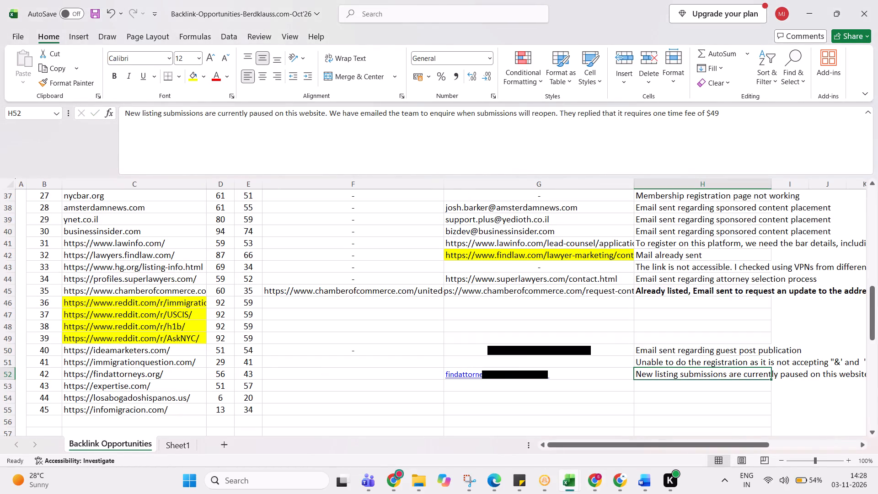
{"action": "left_click", "coordinate": [191, 385]}
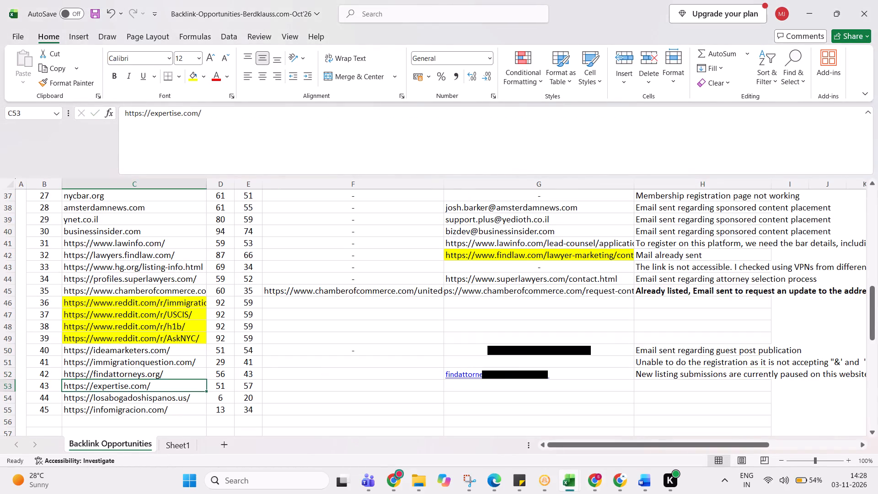
{"action": "key", "text": "ctrl+c"}
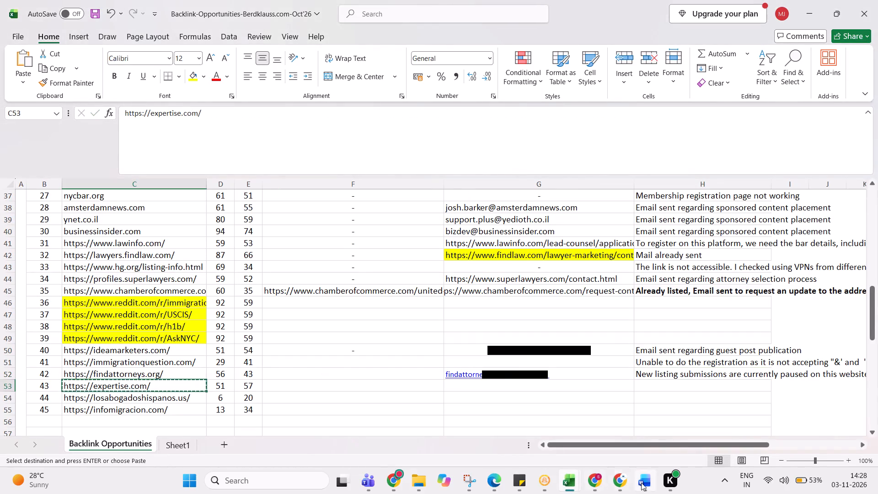
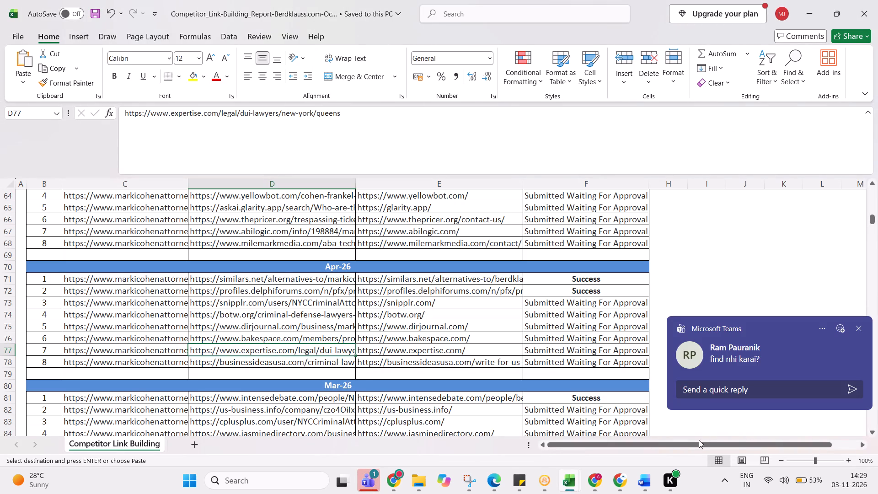
{"action": "left_click", "coordinate": [572, 483]}
{"action": "left_click", "coordinate": [503, 411]}
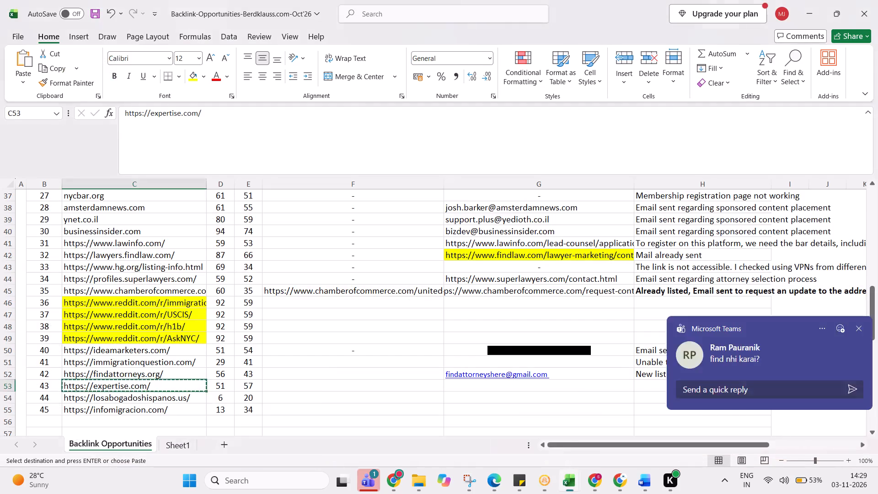
{"action": "key", "text": "ctrl+c"}
{"action": "key", "text": "ctrl+f"}
{"action": "key", "text": "ctrl+v"}
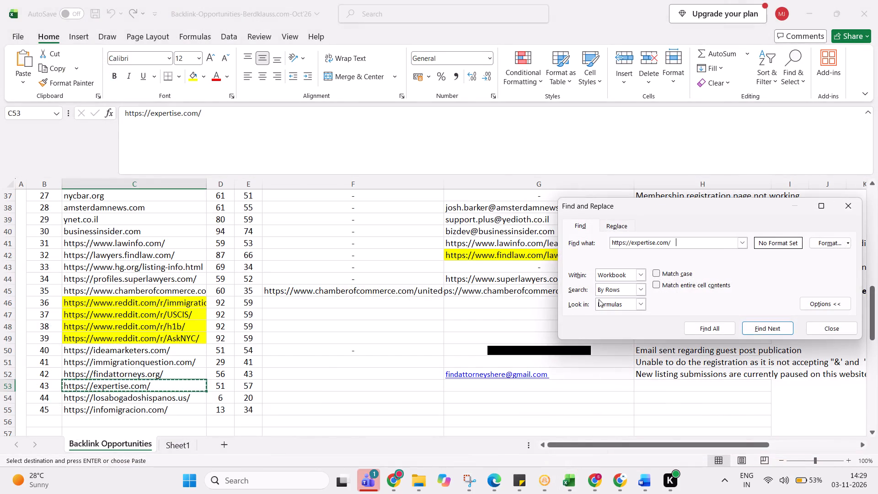
{"action": "key", "text": "BackSpace"}
{"action": "key", "text": "BackSpace"}
{"action": "key", "text": "BackSpace"}
{"action": "left_click", "coordinate": [703, 326]}
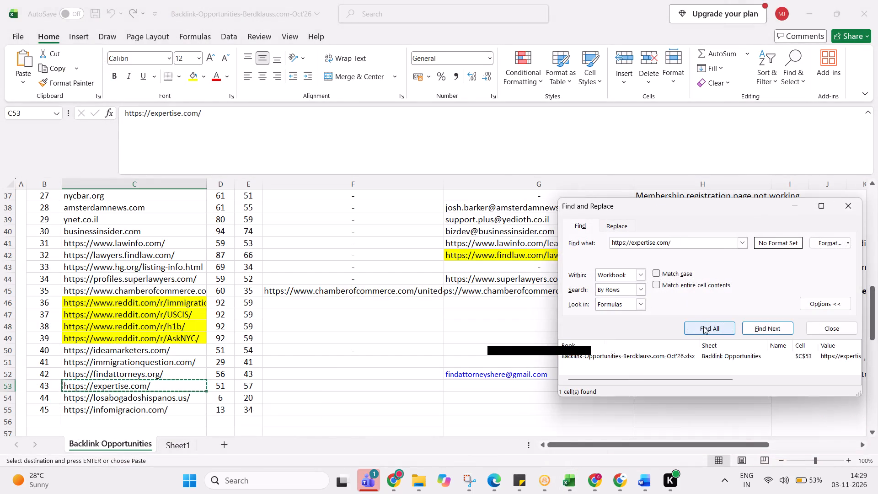
{"action": "left_click", "coordinate": [626, 357]}
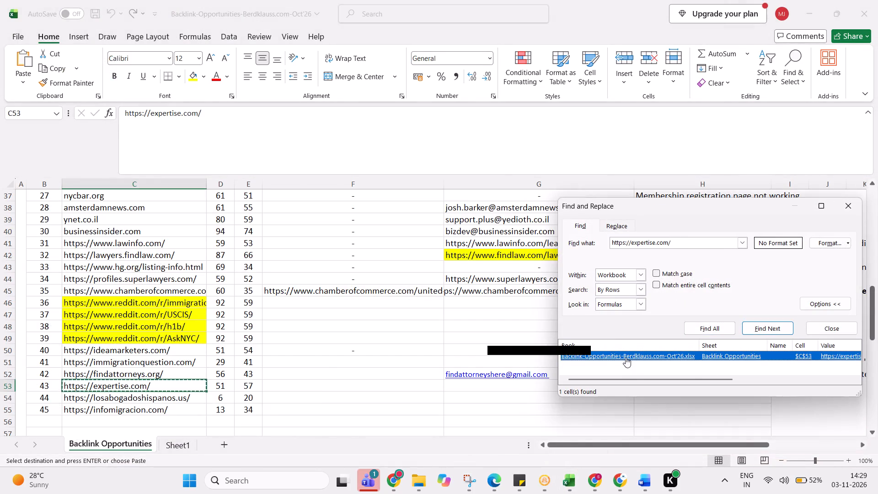
{"action": "left_click", "coordinate": [795, 357]}
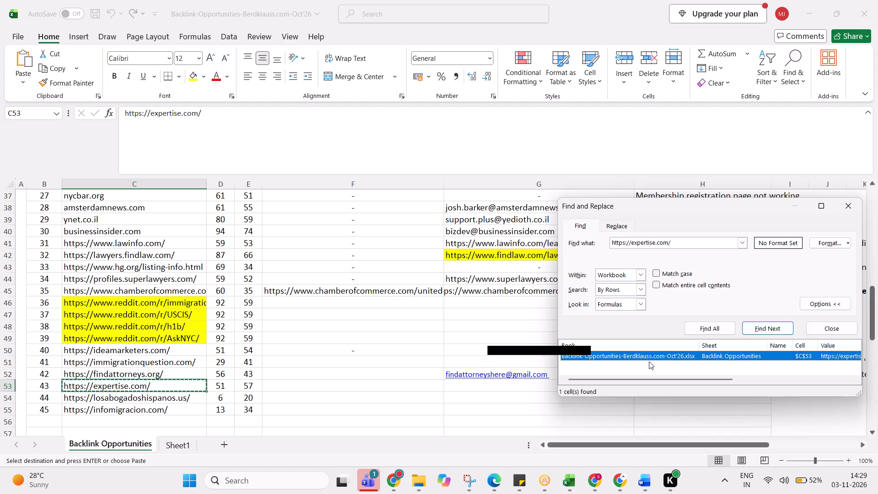
{"action": "left_click", "coordinate": [846, 213]}
Look through the earlier rows of the Backlink Opportunities sheet for an existing expertise.com entry and its remark.
{"action": "scroll", "coordinate": [208, 342], "scroll_direction": "up", "scroll_amount": 6}
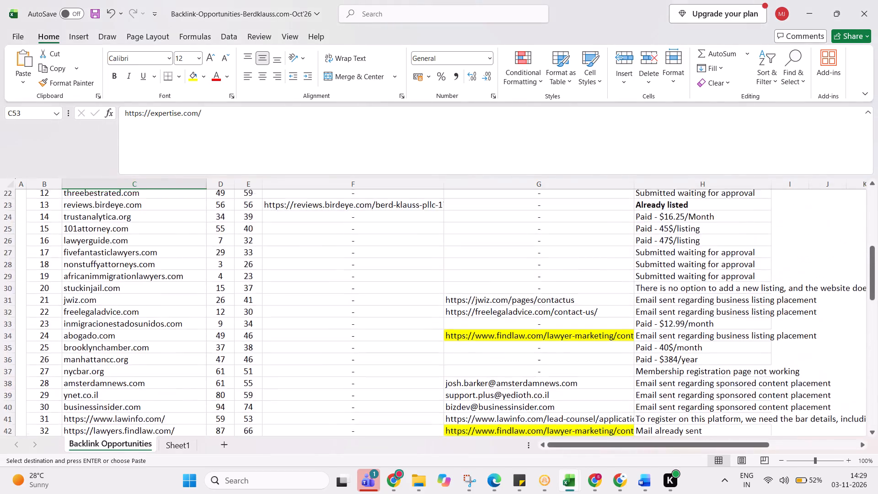
{"action": "scroll", "coordinate": [198, 343], "scroll_direction": "up", "scroll_amount": 4}
{"action": "scroll", "coordinate": [198, 348], "scroll_direction": "down", "scroll_amount": 4}
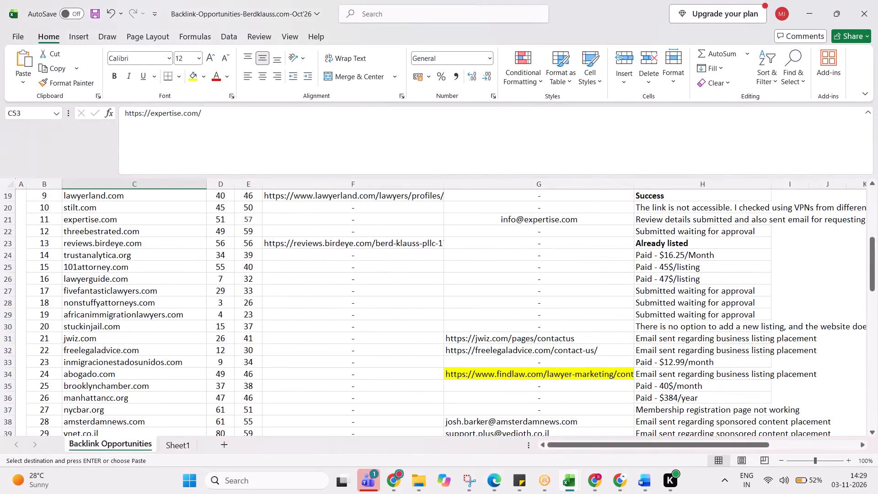
{"action": "scroll", "coordinate": [198, 349], "scroll_direction": "down", "scroll_amount": 4}
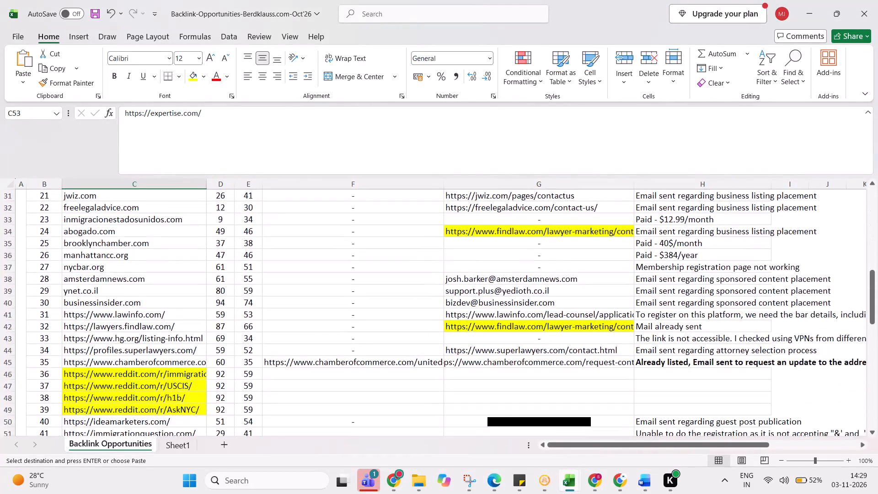
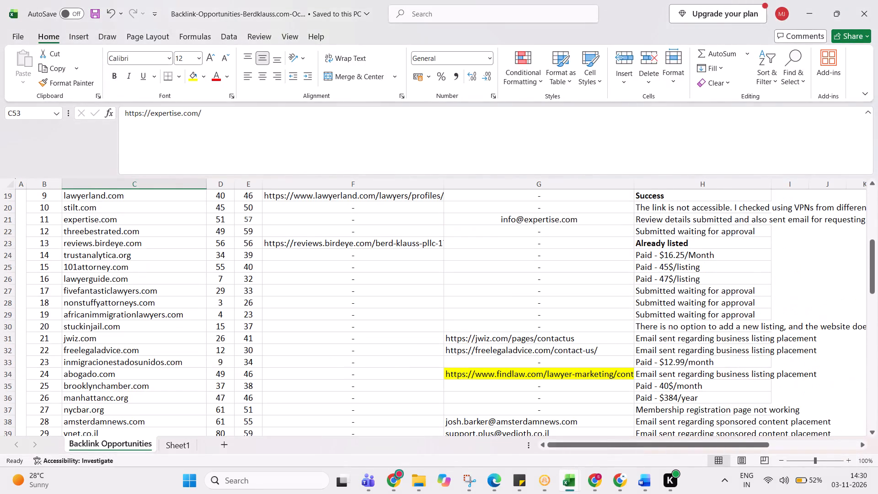
Examine the existing expertise.com row in the Backlink Opportunities sheet, checking its contact entry and full remark.
{"action": "left_click", "coordinate": [85, 220]}
{"action": "left_click", "coordinate": [534, 221]}
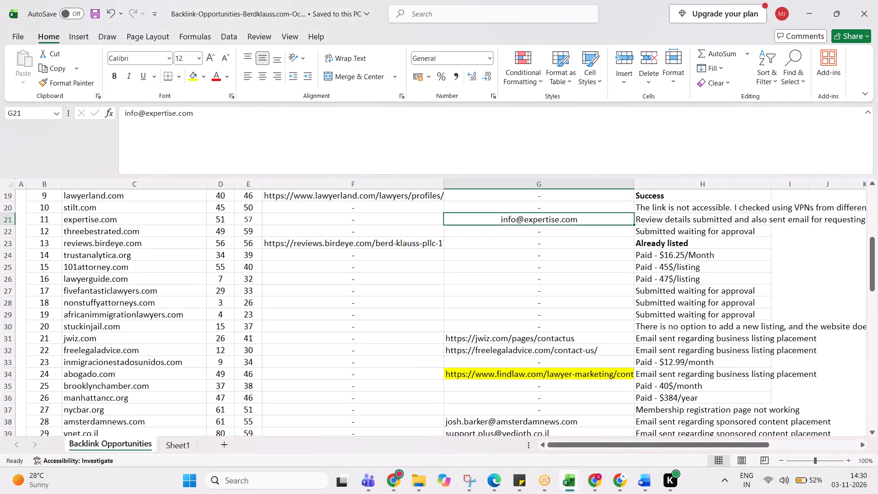
{"action": "left_click", "coordinate": [685, 217]}
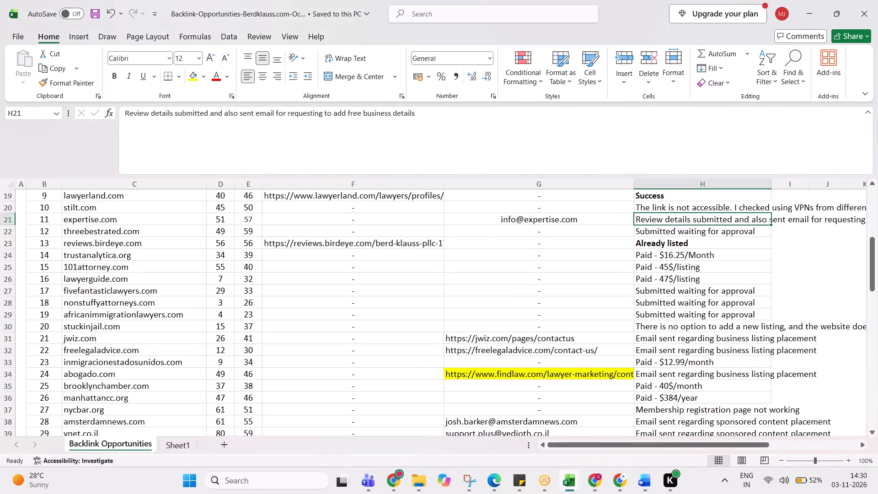
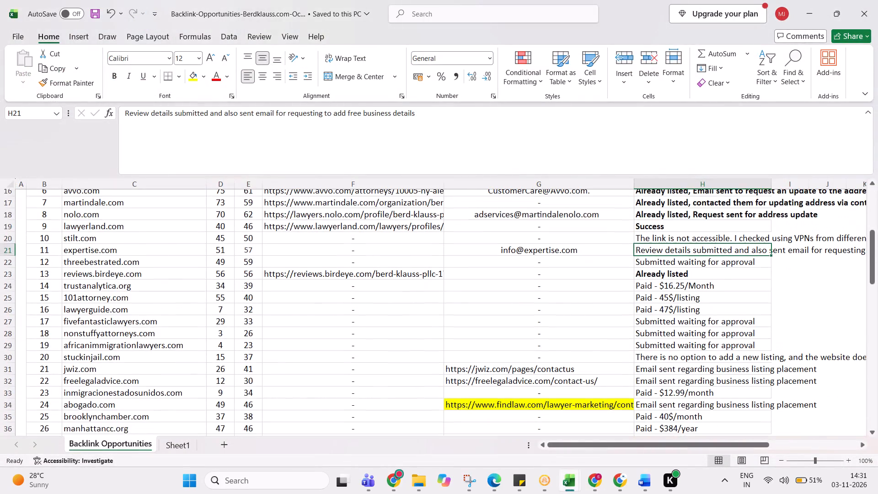
Search the whole workbook for all expertise.com entries, using the bare domain from row 53, and go through the matches.
{"action": "scroll", "coordinate": [149, 380], "scroll_direction": "down", "scroll_amount": 7}
{"action": "scroll", "coordinate": [149, 380], "scroll_direction": "up", "scroll_amount": 5}
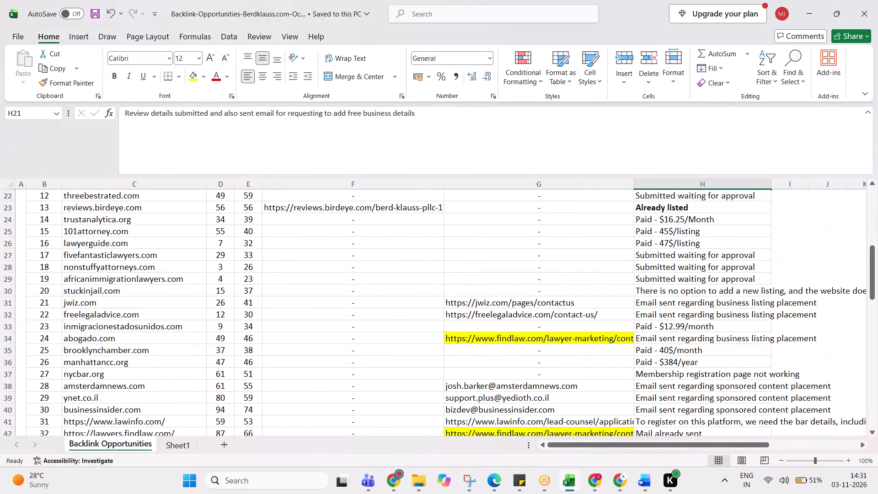
{"action": "scroll", "coordinate": [124, 344], "scroll_direction": "down", "scroll_amount": 8}
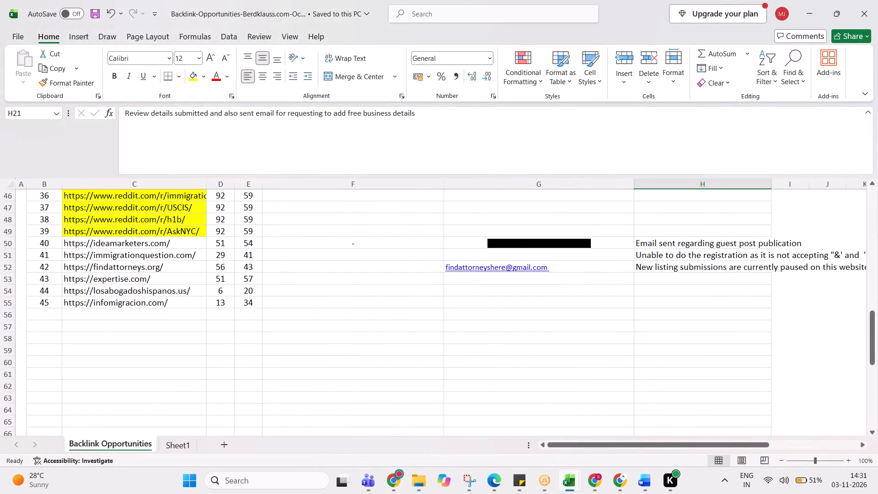
{"action": "left_click", "coordinate": [112, 281]}
{"action": "left_click_drag", "start_coordinate": [198, 114], "coordinate": [164, 112]}
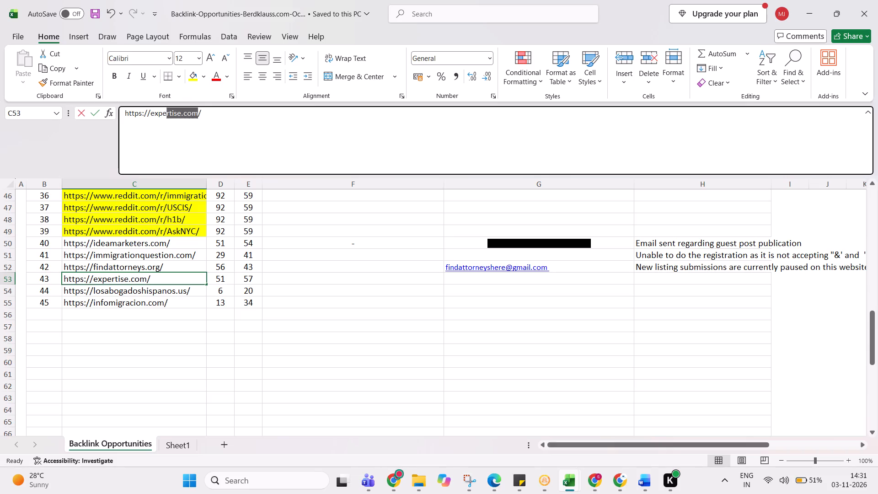
{"action": "left_click_drag", "start_coordinate": [164, 112], "coordinate": [150, 111]}
{"action": "key", "text": "ctrl+c"}
{"action": "key", "text": "ctrl+f"}
{"action": "key", "text": "ctrl+v"}
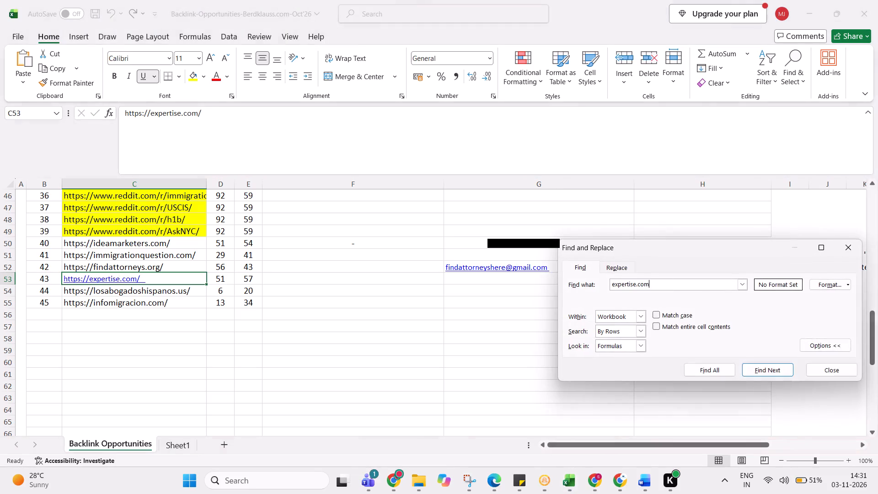
{"action": "left_click", "coordinate": [857, 323]}
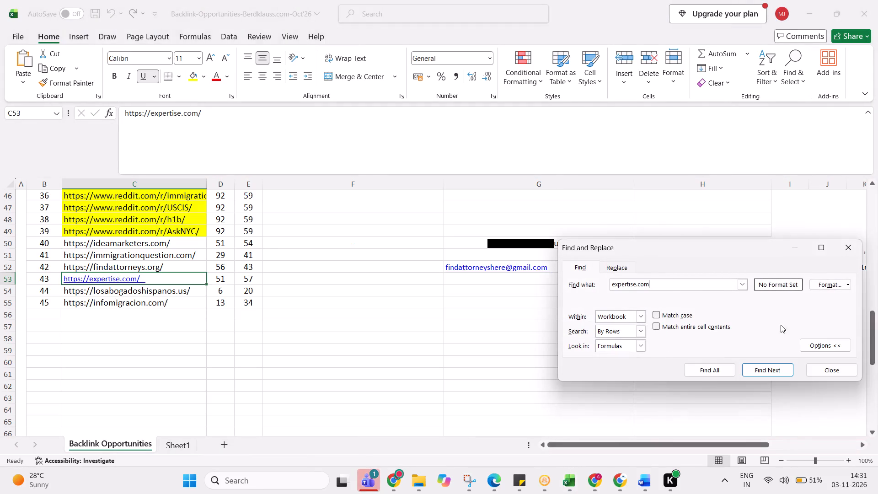
{"action": "left_click", "coordinate": [712, 374]}
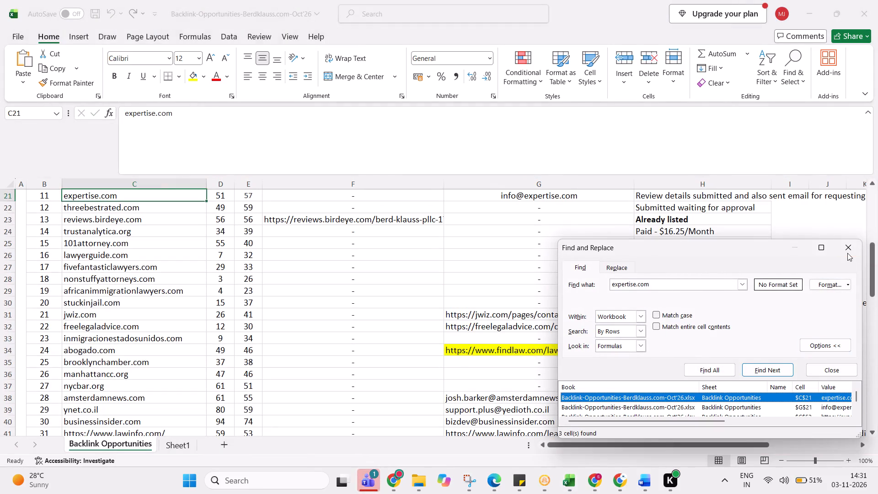
{"action": "scroll", "coordinate": [801, 372], "scroll_direction": "down", "scroll_amount": 1}
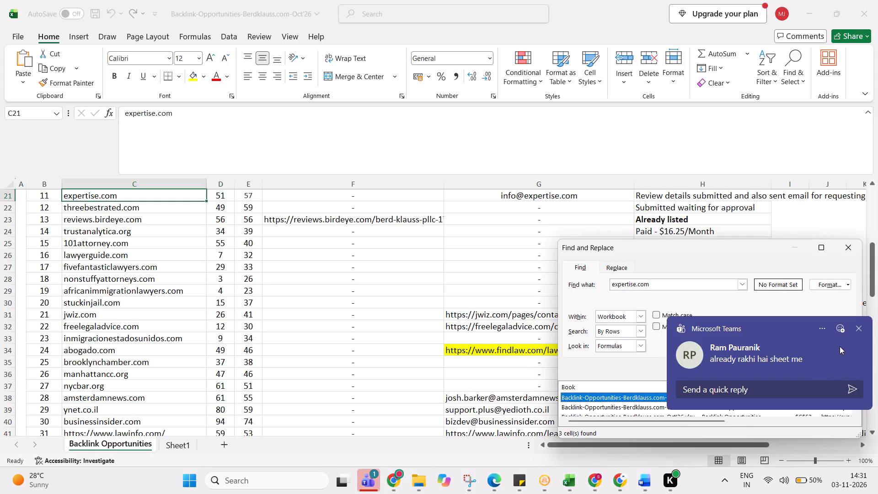
{"action": "left_click", "coordinate": [857, 328]}
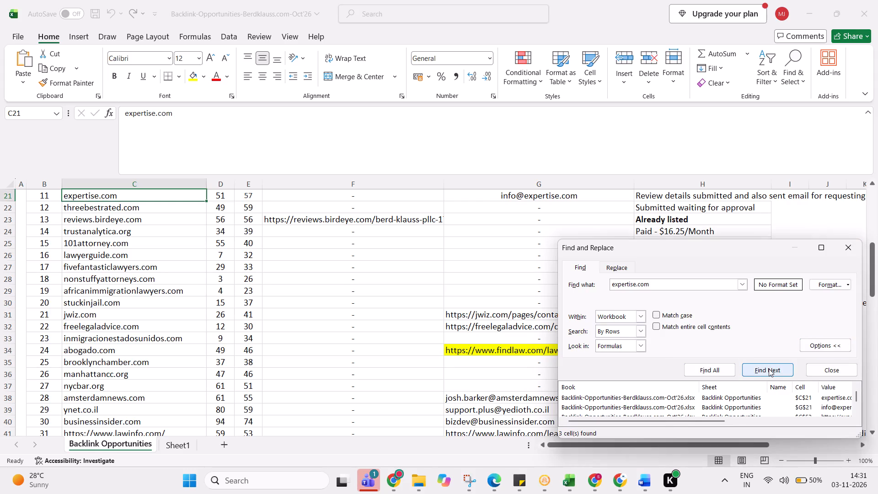
{"action": "left_click", "coordinate": [769, 369]}
{"action": "left_click", "coordinate": [769, 369]}
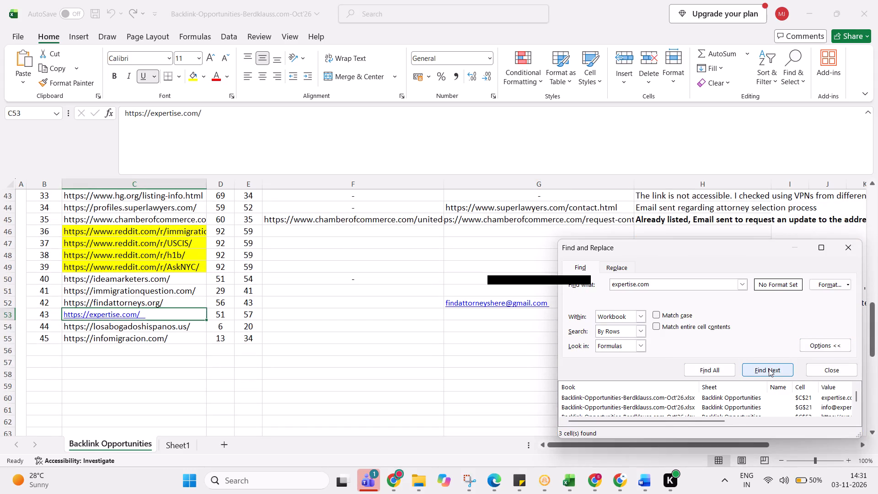
{"action": "left_click", "coordinate": [847, 243]}
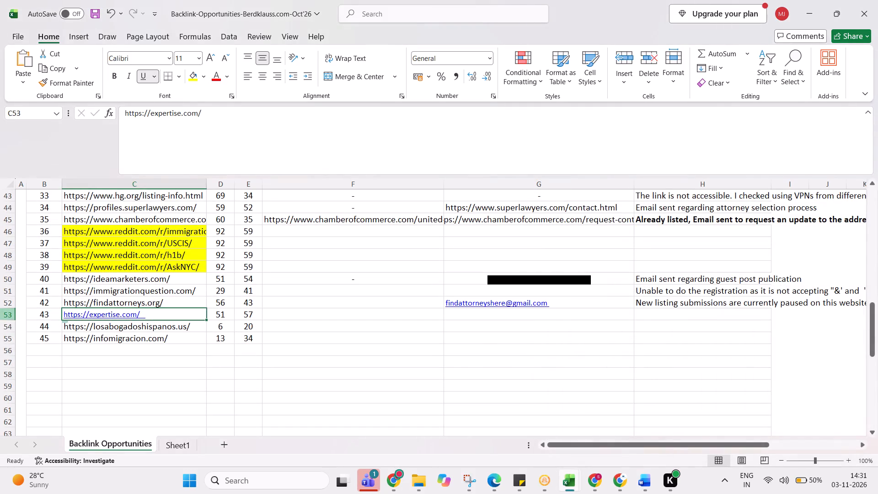
{"action": "left_click", "coordinate": [7, 315]}
{"action": "left_click", "coordinate": [654, 54]}
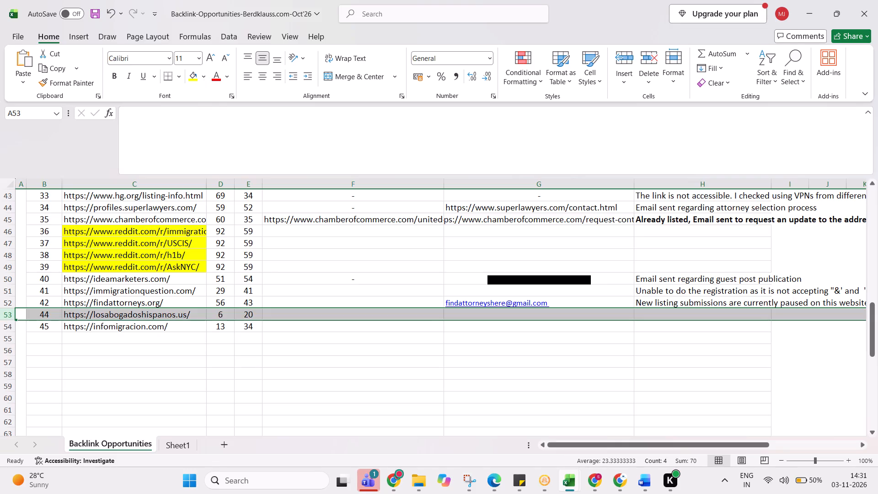
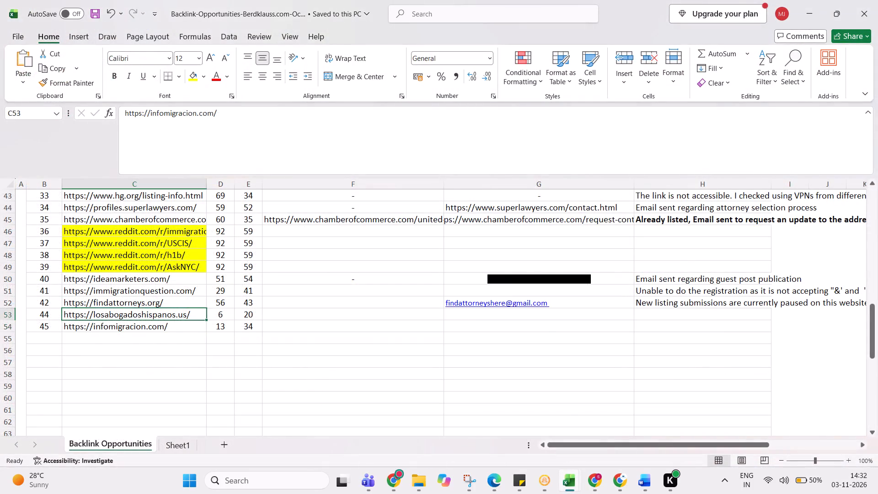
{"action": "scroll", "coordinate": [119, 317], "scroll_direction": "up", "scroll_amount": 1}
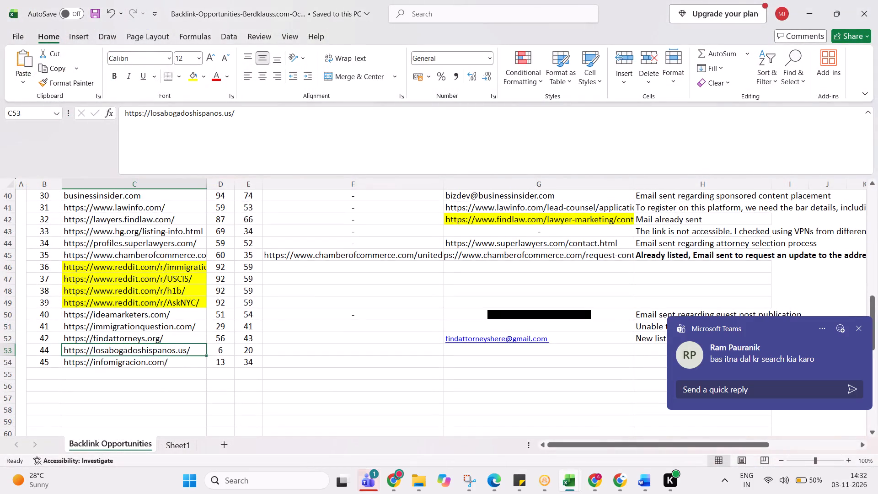
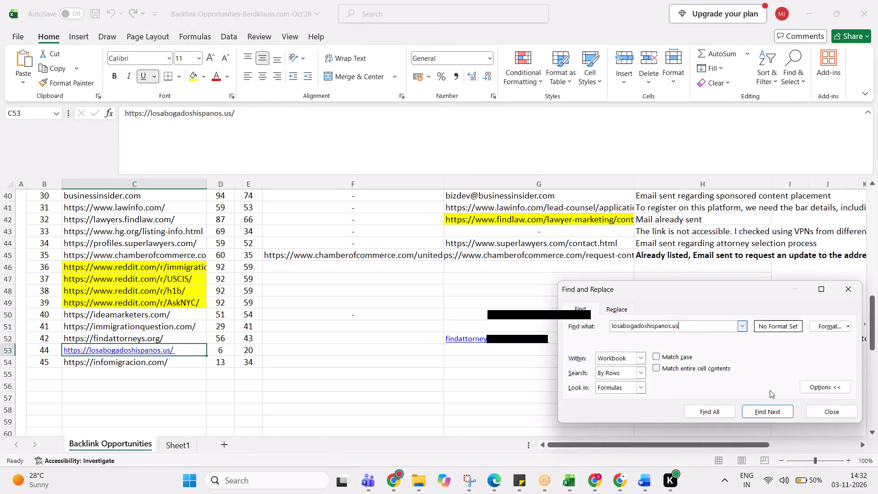
Find all occurrences of losabogadoshispanos.us in the workbook and close the search.
{"action": "left_click", "coordinate": [712, 410]}
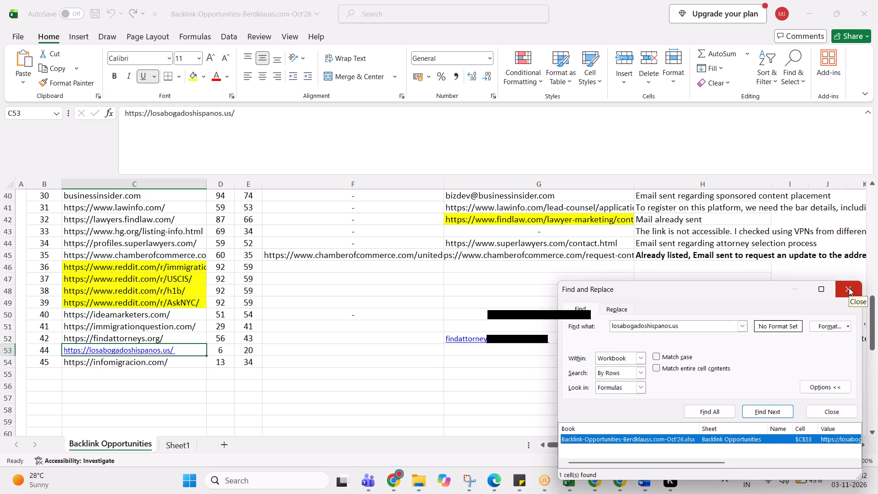
{"action": "left_click", "coordinate": [849, 288]}
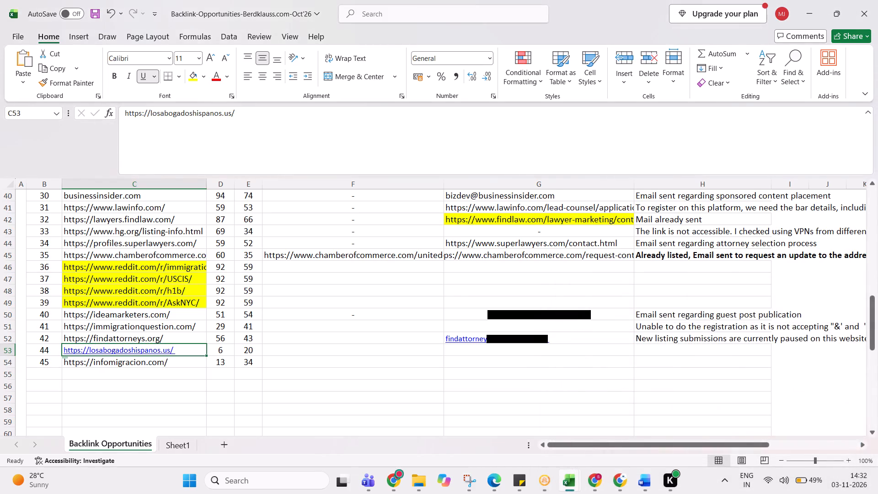
Copy the Oct-26 website list in column C, from yellowpages.com in row 11 through infomigracion.com in row 54.
{"action": "scroll", "coordinate": [128, 360], "scroll_direction": "up", "scroll_amount": 5}
{"action": "scroll", "coordinate": [127, 252], "scroll_direction": "up", "scroll_amount": 5}
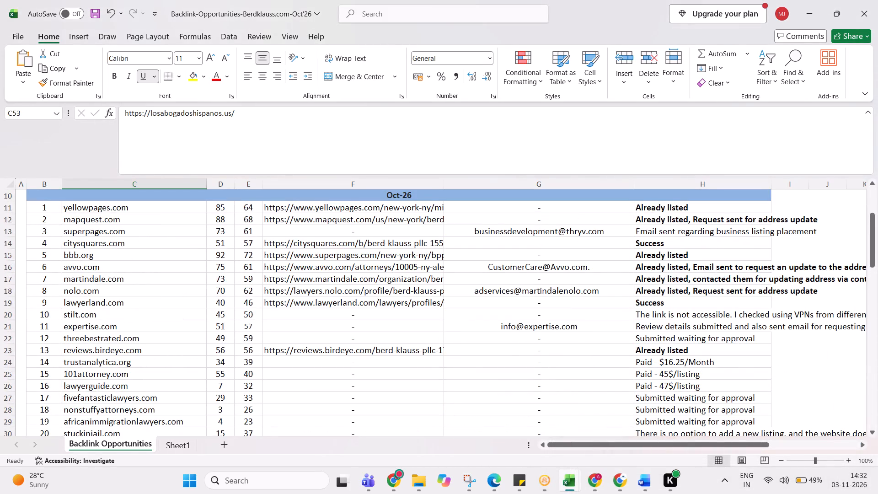
{"action": "left_click_drag", "start_coordinate": [132, 207], "coordinate": [125, 428]}
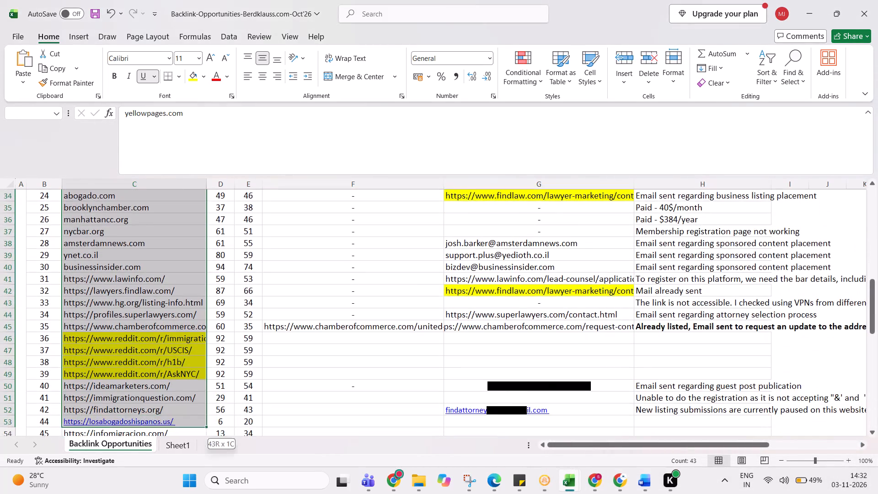